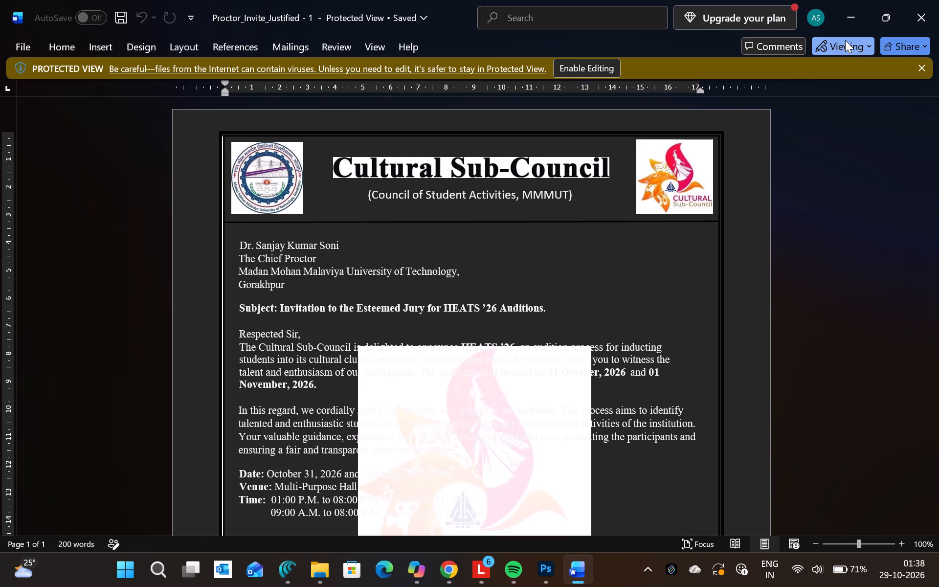
Enable editing of the protected Proctor_Invite_Justified - 1 document.
{"action": "left_click", "coordinate": [586, 64]}
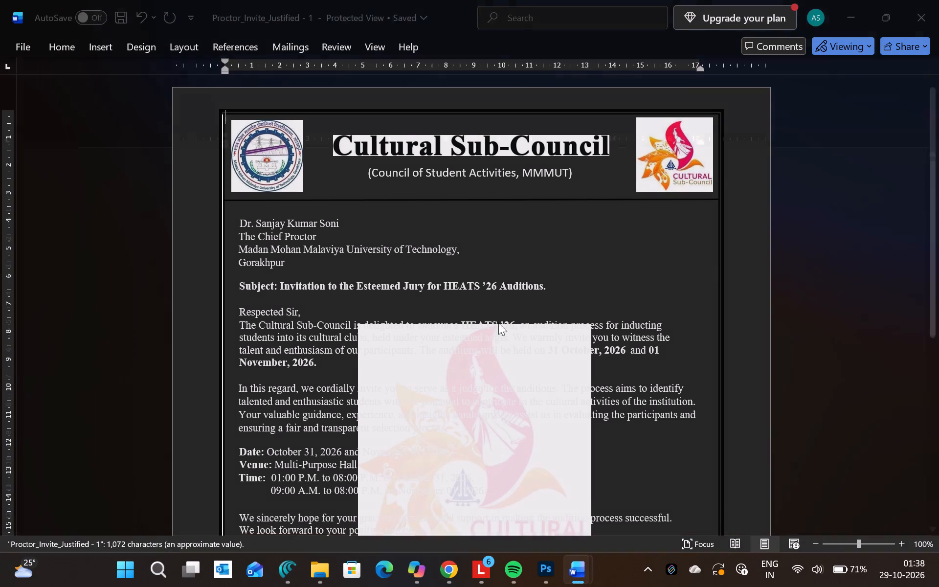
Examine the invitation letter from letterhead to signature, including the large logo picture overlapping its body text.
{"action": "scroll", "coordinate": [647, 339], "scroll_direction": "down", "scroll_amount": 3}
{"action": "scroll", "coordinate": [647, 339], "scroll_direction": "up", "scroll_amount": 1}
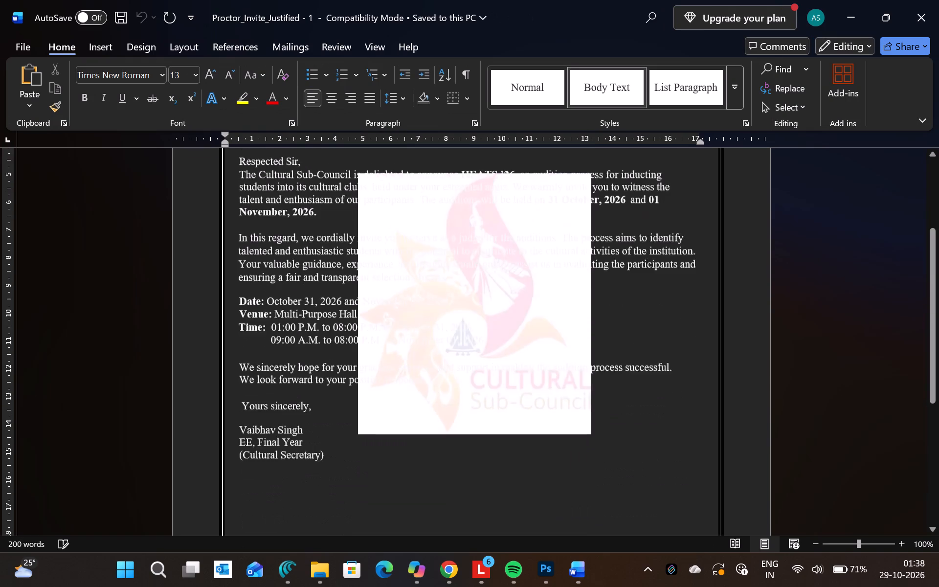
{"action": "scroll", "coordinate": [647, 339], "scroll_direction": "up", "scroll_amount": 1}
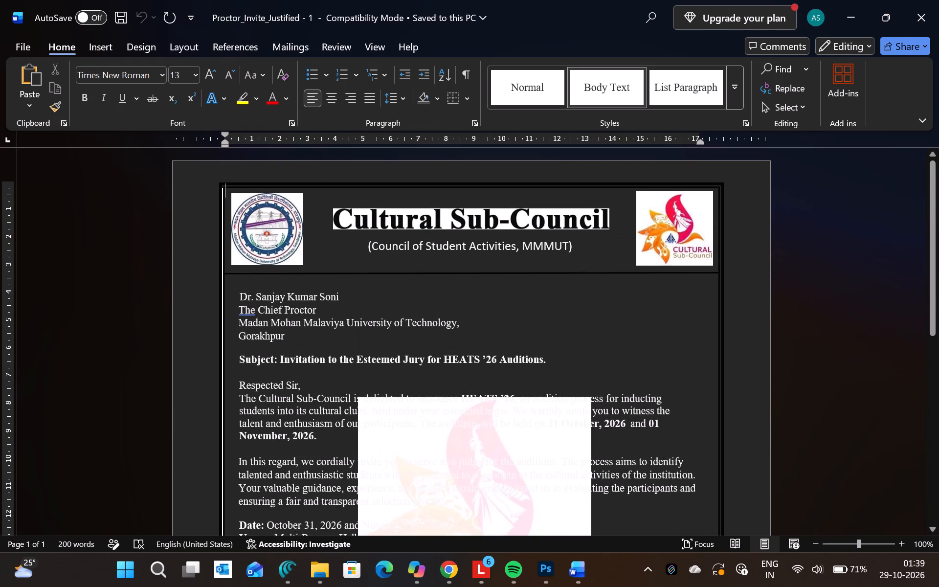
{"action": "scroll", "coordinate": [647, 339], "scroll_direction": "down", "scroll_amount": 4}
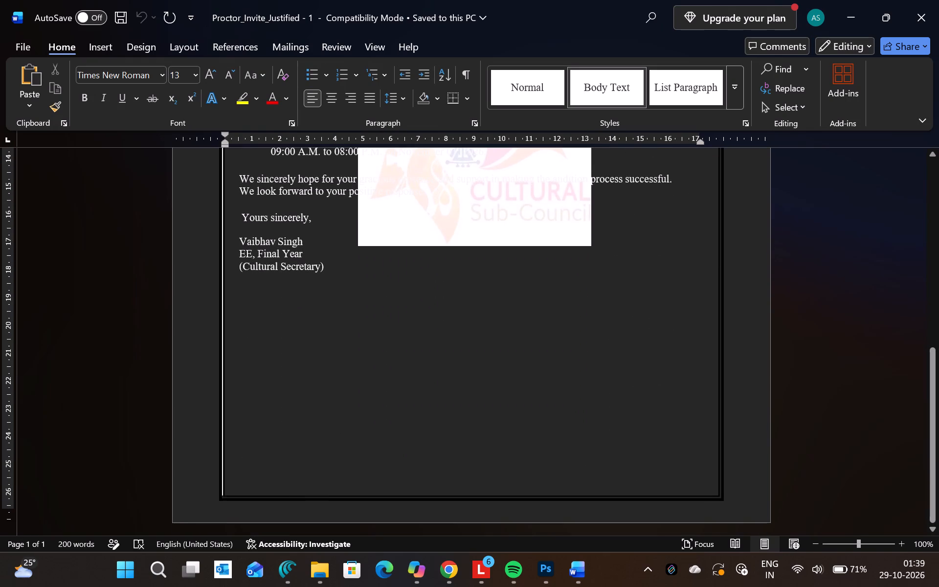
{"action": "scroll", "coordinate": [647, 339], "scroll_direction": "up", "scroll_amount": 2}
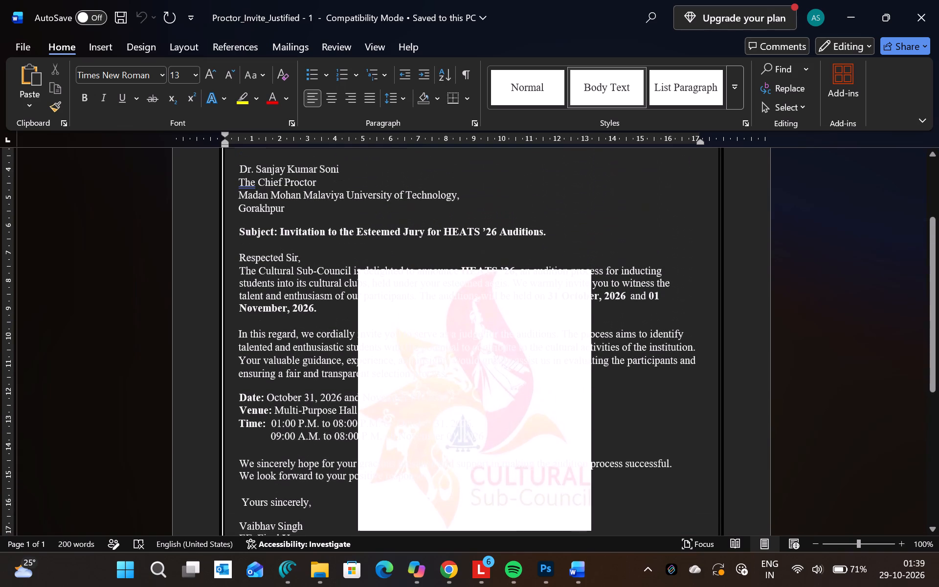
{"action": "scroll", "coordinate": [647, 339], "scroll_direction": "up", "scroll_amount": 2}
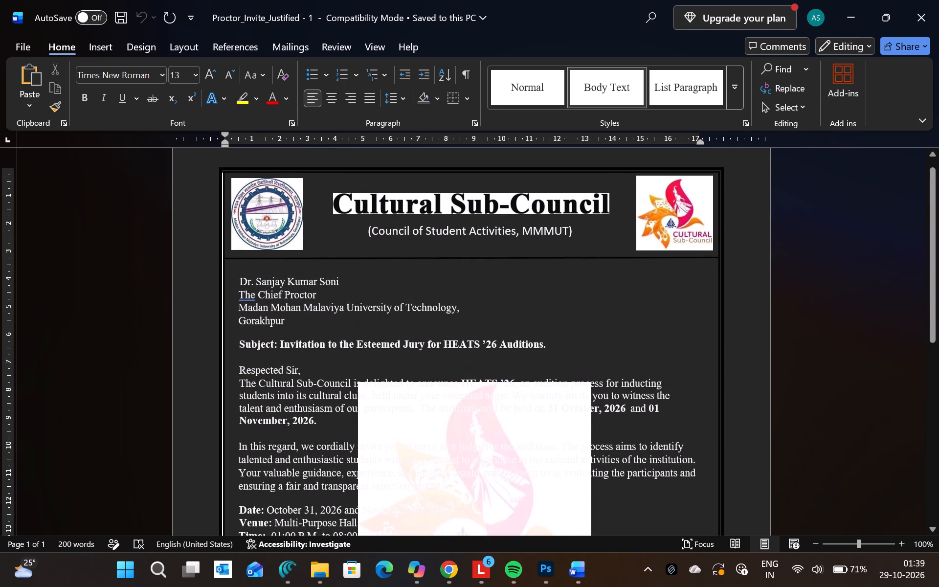
{"action": "left_click", "coordinate": [554, 531]}
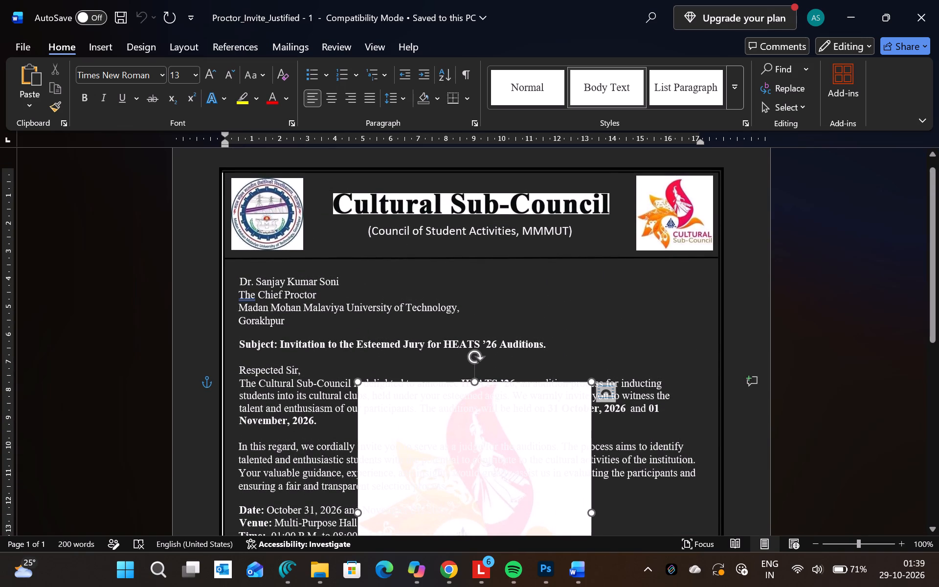
{"action": "left_click", "coordinate": [523, 472]}
{"action": "scroll", "coordinate": [523, 472], "scroll_direction": "down", "scroll_amount": 1}
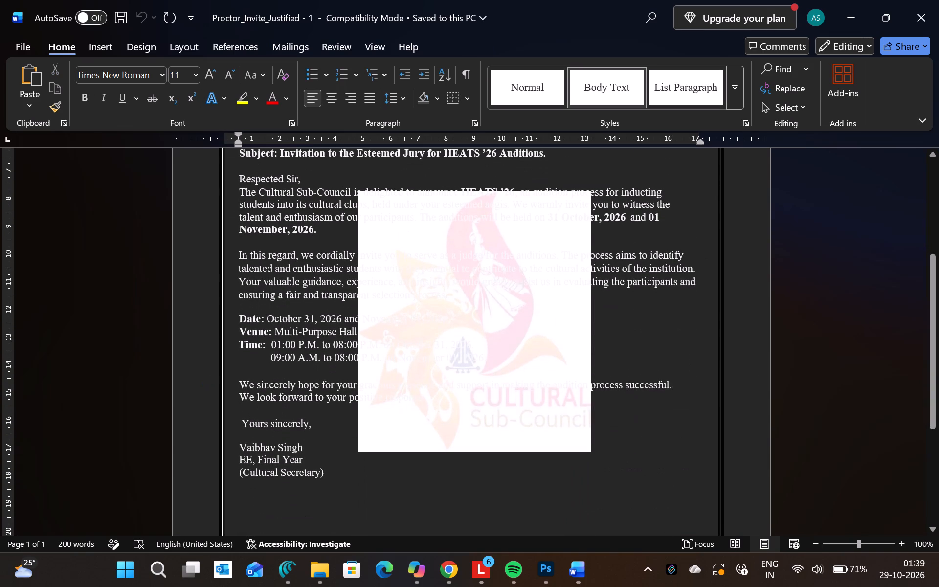
{"action": "left_click", "coordinate": [514, 398]}
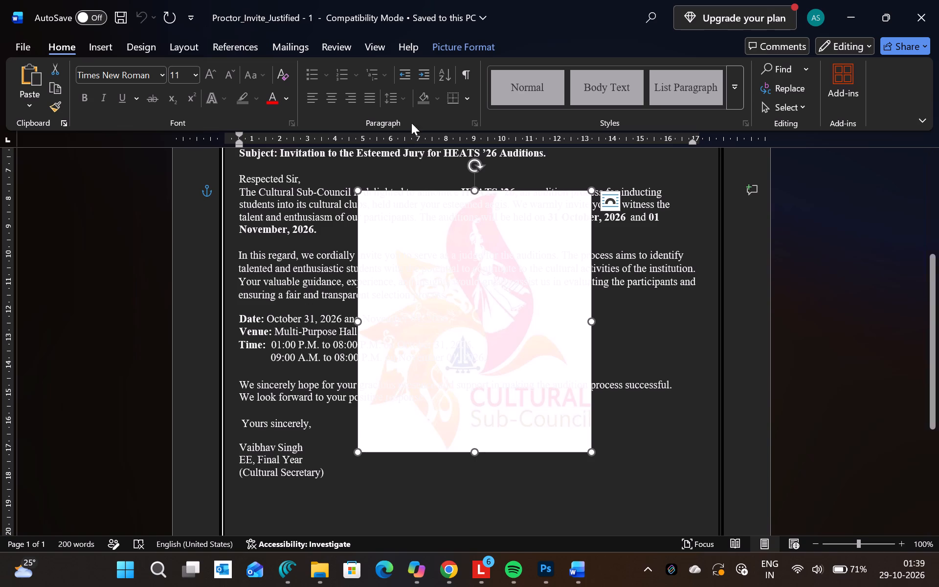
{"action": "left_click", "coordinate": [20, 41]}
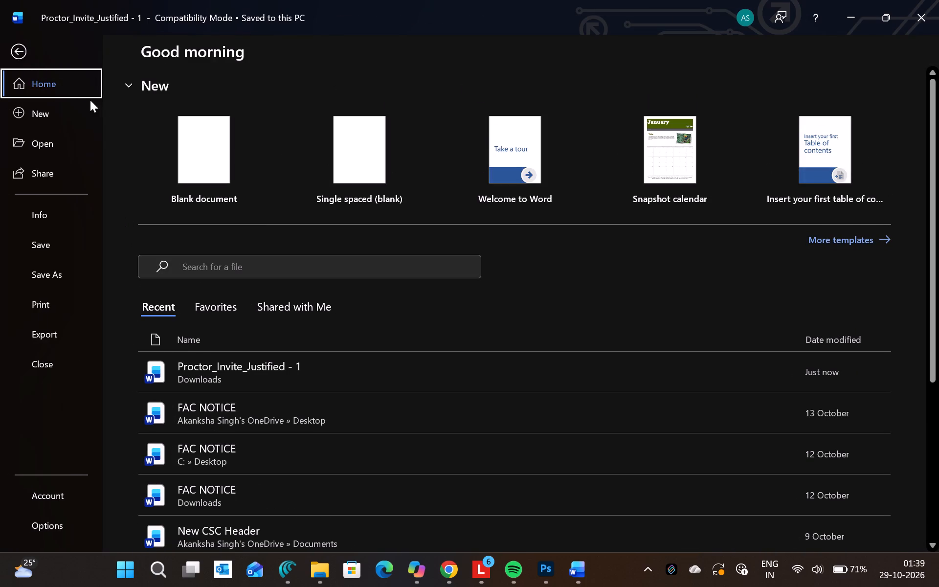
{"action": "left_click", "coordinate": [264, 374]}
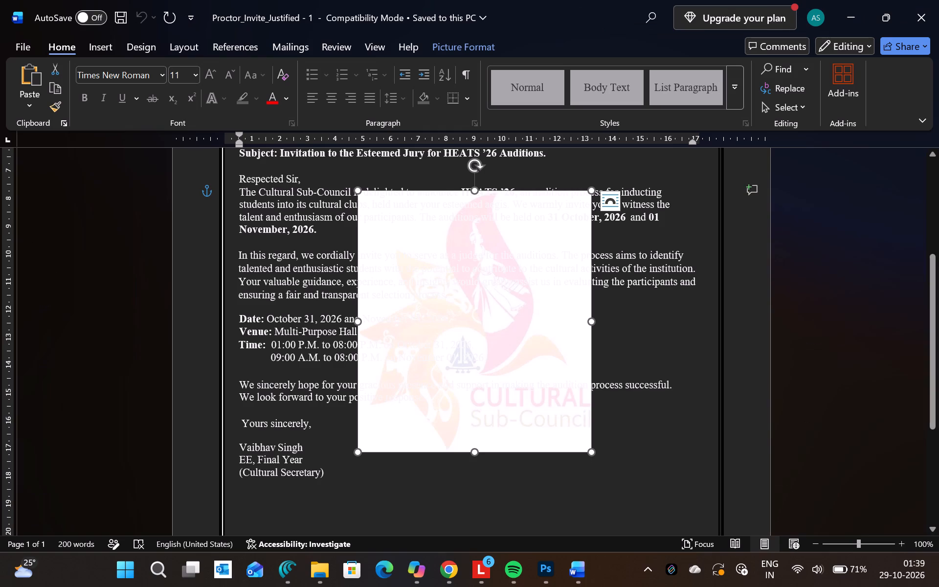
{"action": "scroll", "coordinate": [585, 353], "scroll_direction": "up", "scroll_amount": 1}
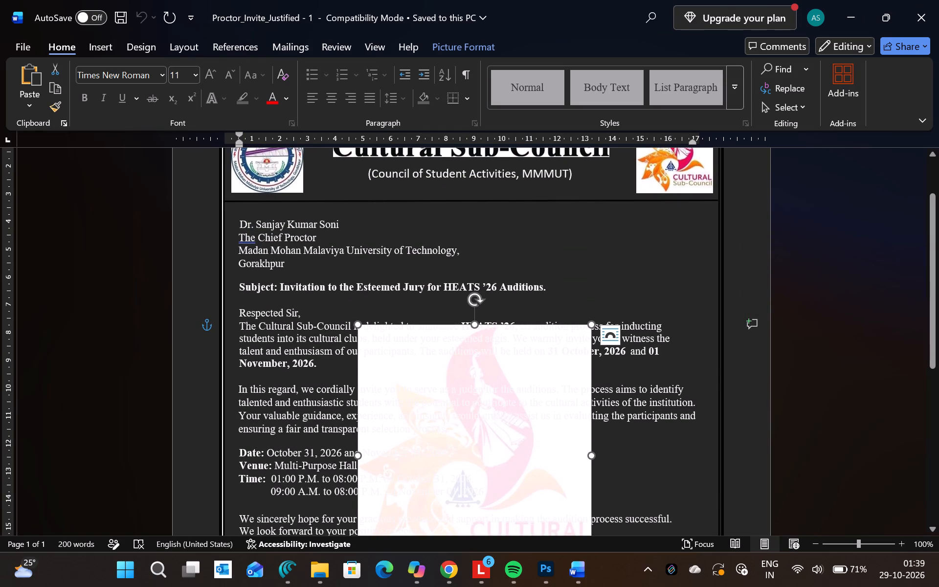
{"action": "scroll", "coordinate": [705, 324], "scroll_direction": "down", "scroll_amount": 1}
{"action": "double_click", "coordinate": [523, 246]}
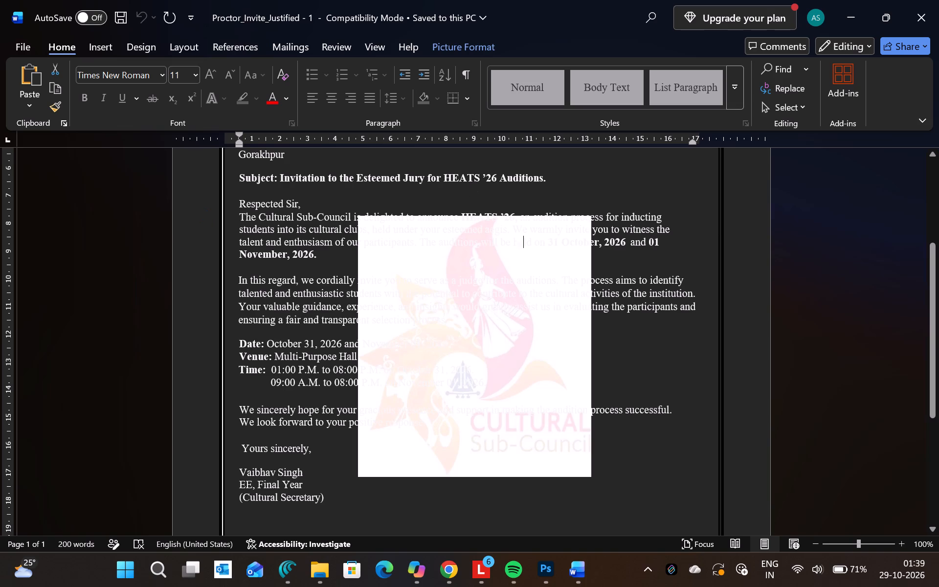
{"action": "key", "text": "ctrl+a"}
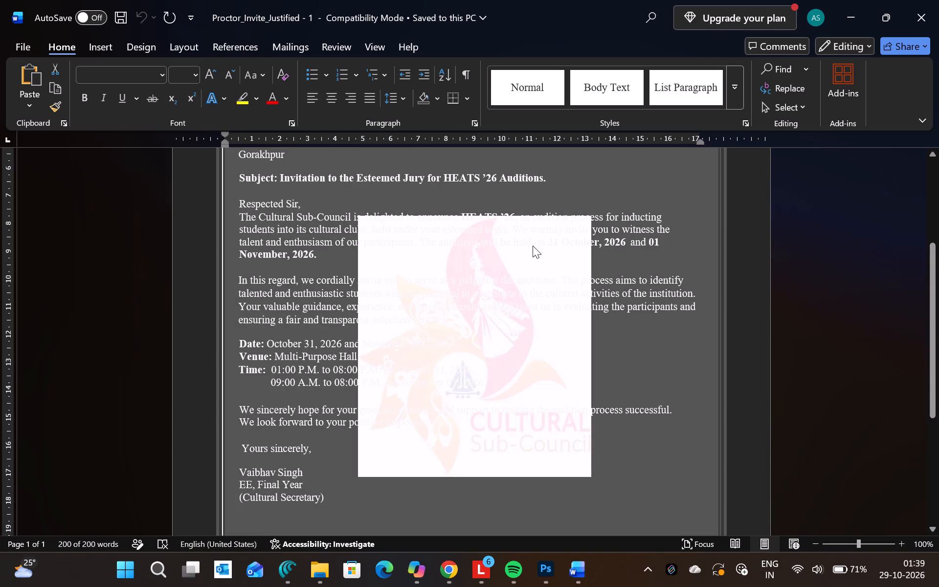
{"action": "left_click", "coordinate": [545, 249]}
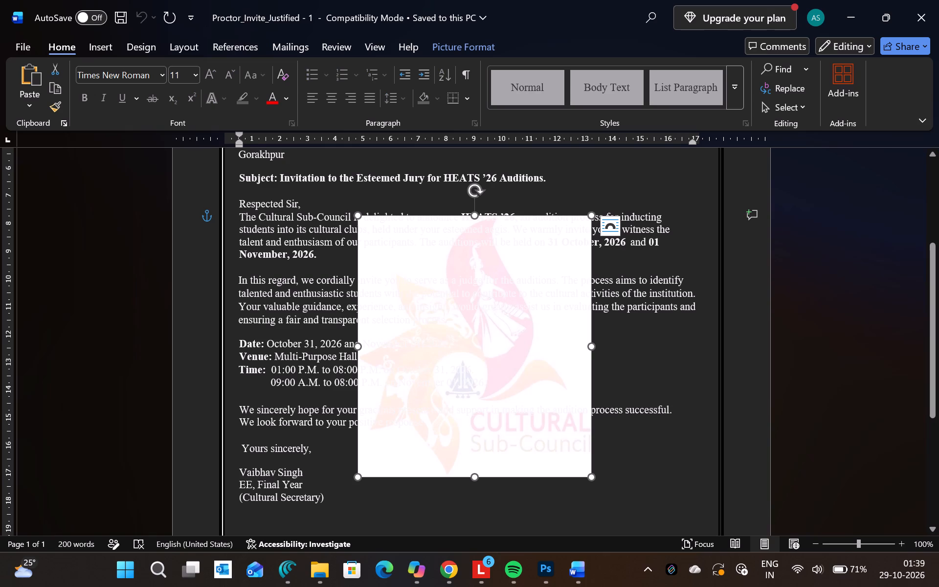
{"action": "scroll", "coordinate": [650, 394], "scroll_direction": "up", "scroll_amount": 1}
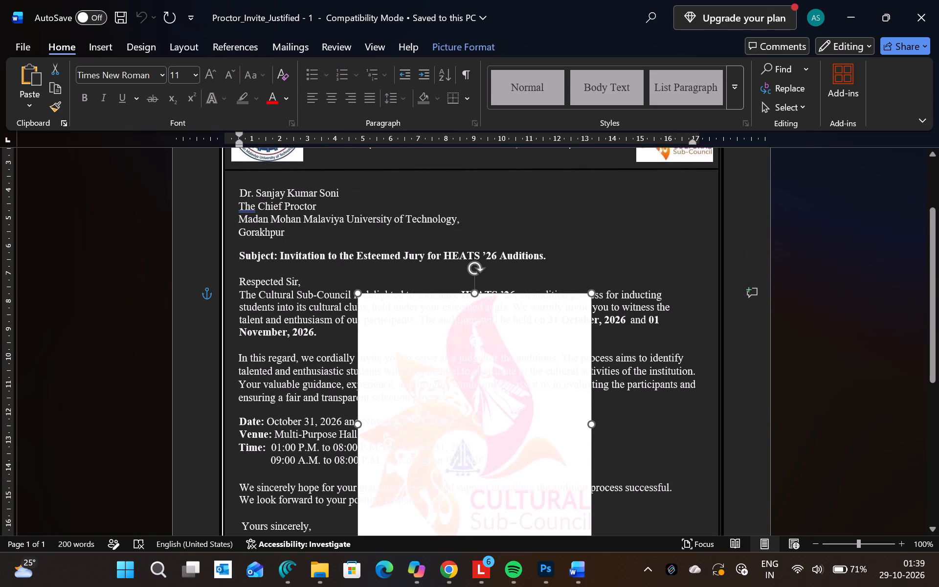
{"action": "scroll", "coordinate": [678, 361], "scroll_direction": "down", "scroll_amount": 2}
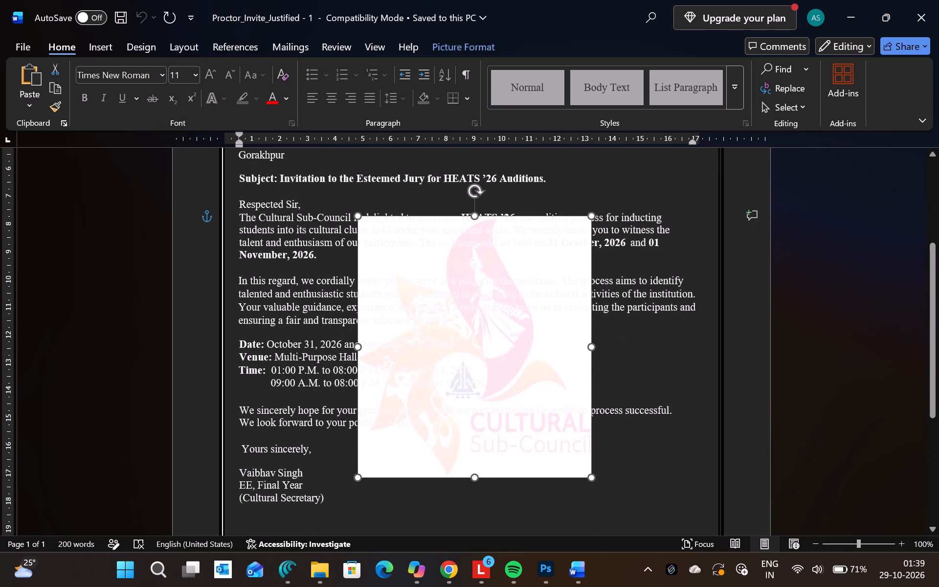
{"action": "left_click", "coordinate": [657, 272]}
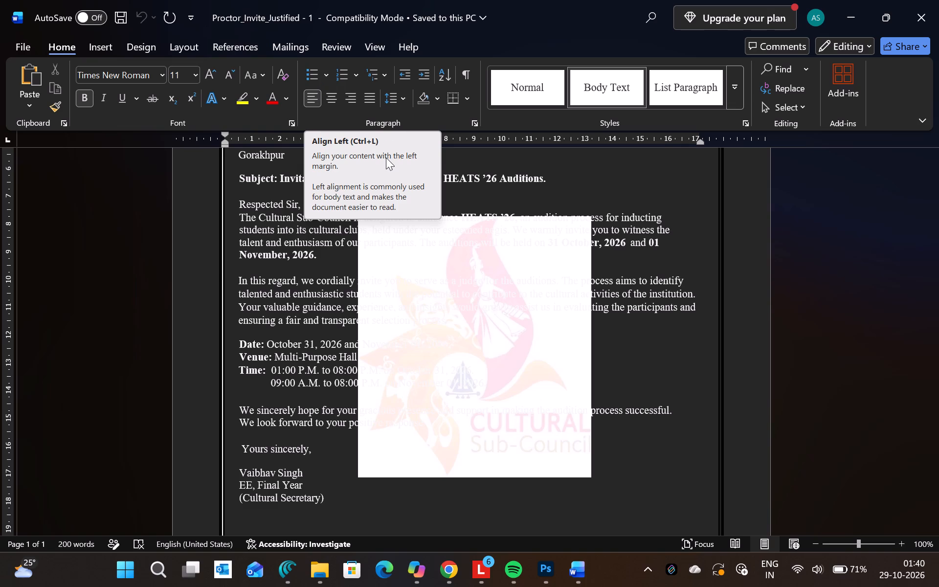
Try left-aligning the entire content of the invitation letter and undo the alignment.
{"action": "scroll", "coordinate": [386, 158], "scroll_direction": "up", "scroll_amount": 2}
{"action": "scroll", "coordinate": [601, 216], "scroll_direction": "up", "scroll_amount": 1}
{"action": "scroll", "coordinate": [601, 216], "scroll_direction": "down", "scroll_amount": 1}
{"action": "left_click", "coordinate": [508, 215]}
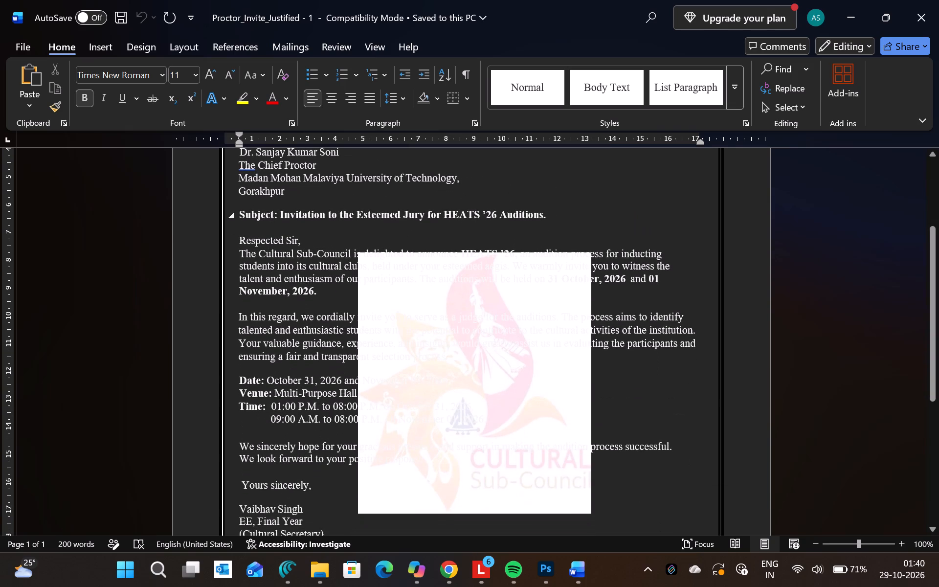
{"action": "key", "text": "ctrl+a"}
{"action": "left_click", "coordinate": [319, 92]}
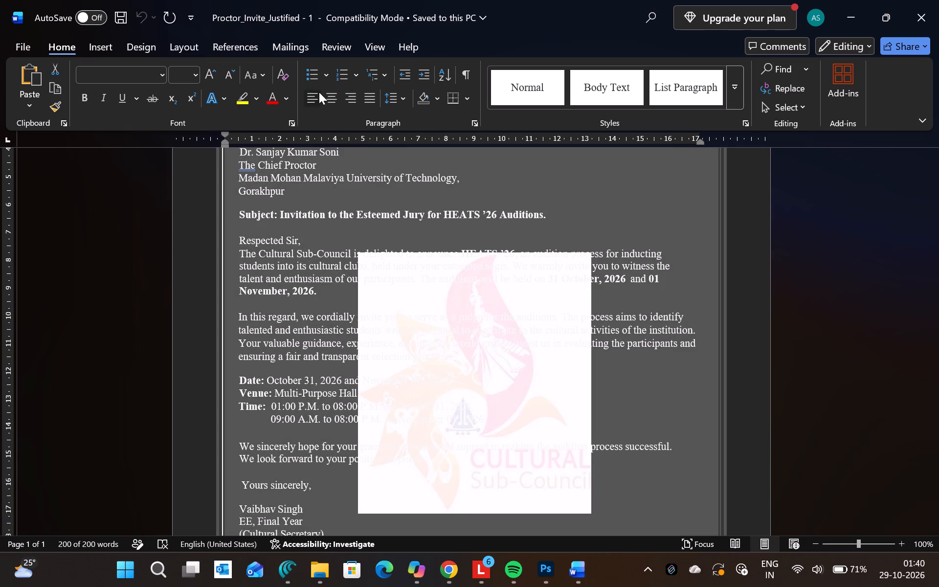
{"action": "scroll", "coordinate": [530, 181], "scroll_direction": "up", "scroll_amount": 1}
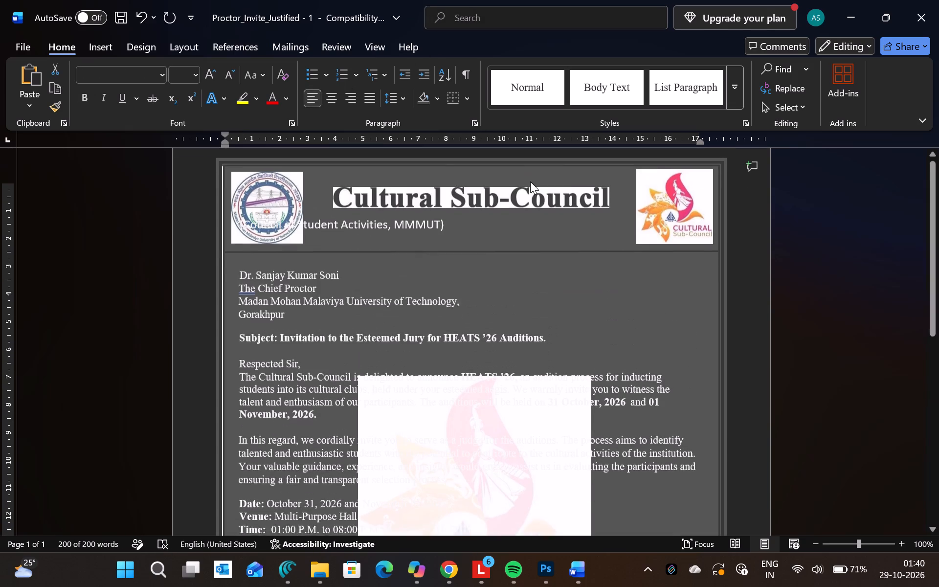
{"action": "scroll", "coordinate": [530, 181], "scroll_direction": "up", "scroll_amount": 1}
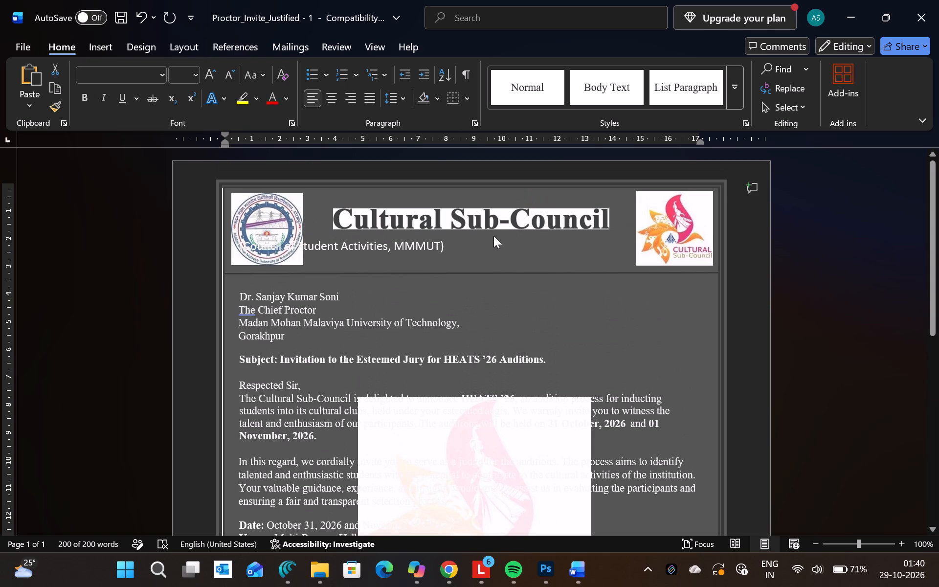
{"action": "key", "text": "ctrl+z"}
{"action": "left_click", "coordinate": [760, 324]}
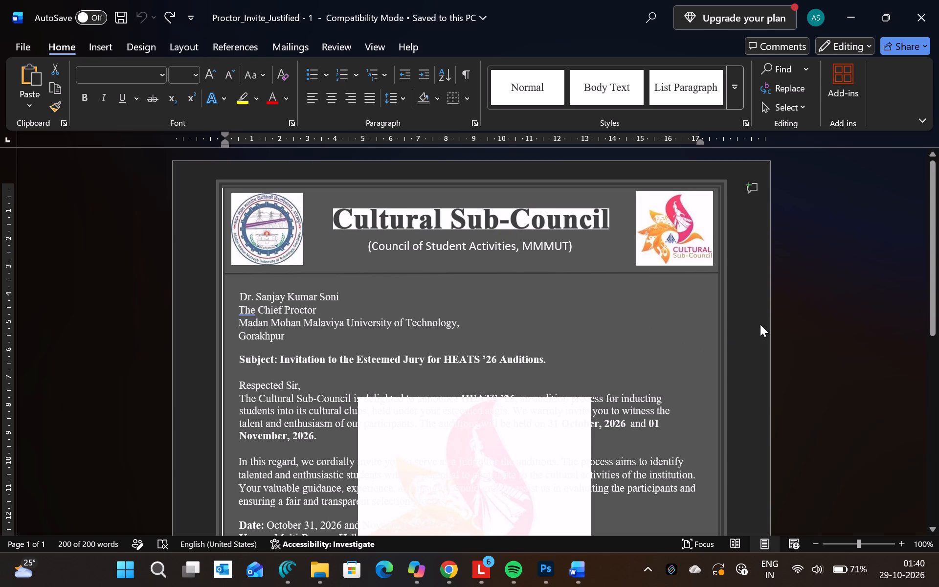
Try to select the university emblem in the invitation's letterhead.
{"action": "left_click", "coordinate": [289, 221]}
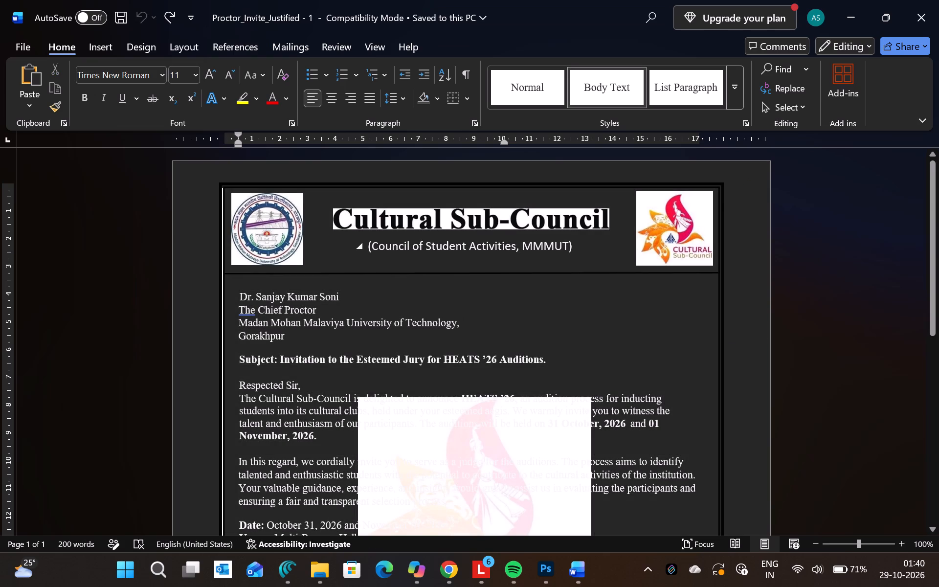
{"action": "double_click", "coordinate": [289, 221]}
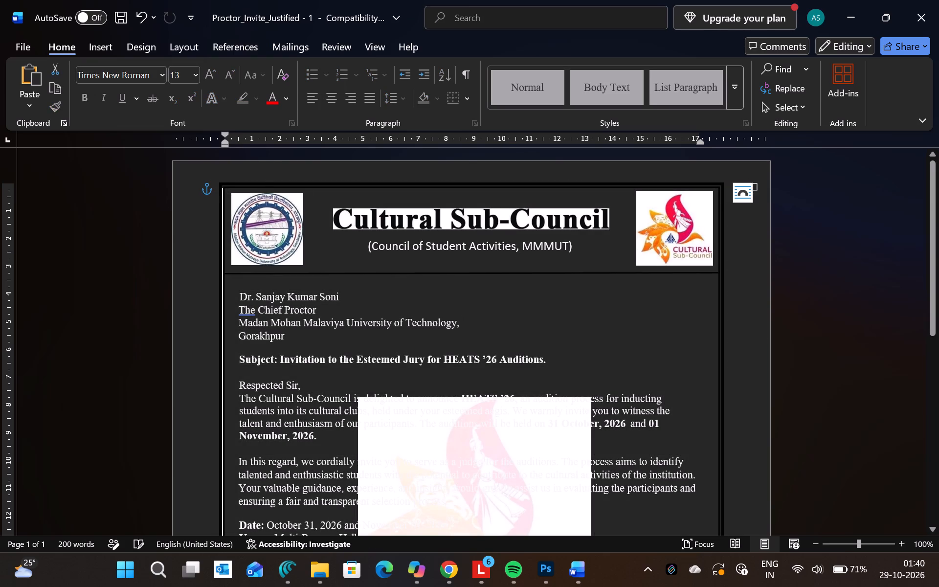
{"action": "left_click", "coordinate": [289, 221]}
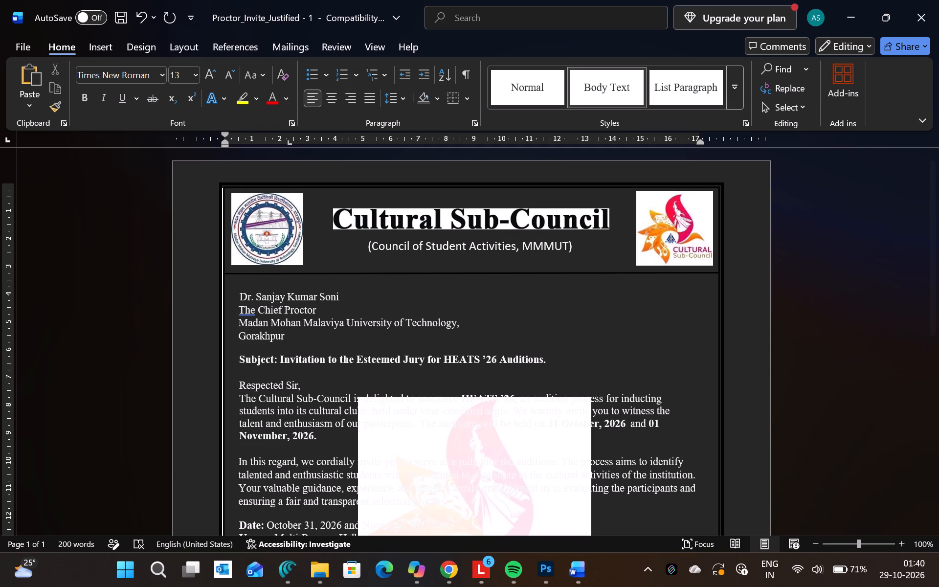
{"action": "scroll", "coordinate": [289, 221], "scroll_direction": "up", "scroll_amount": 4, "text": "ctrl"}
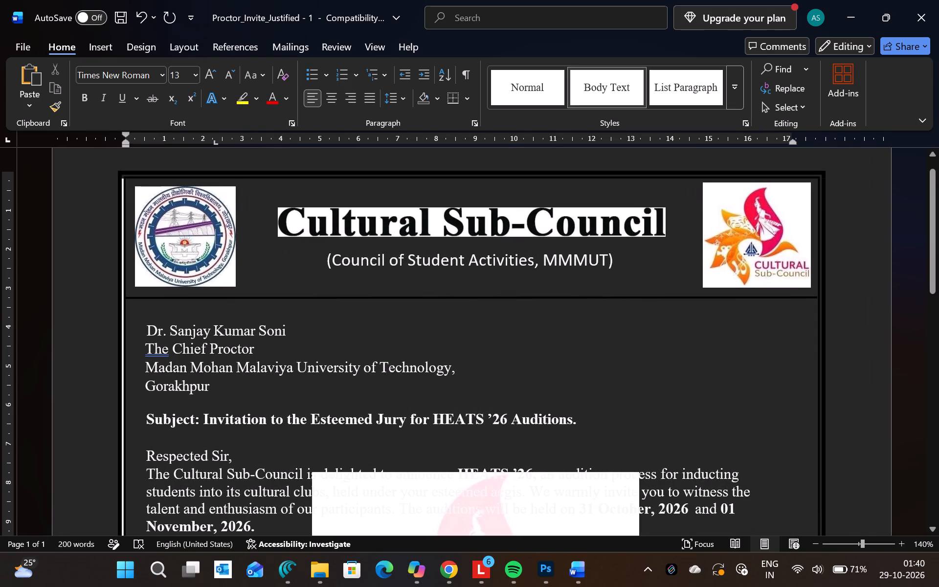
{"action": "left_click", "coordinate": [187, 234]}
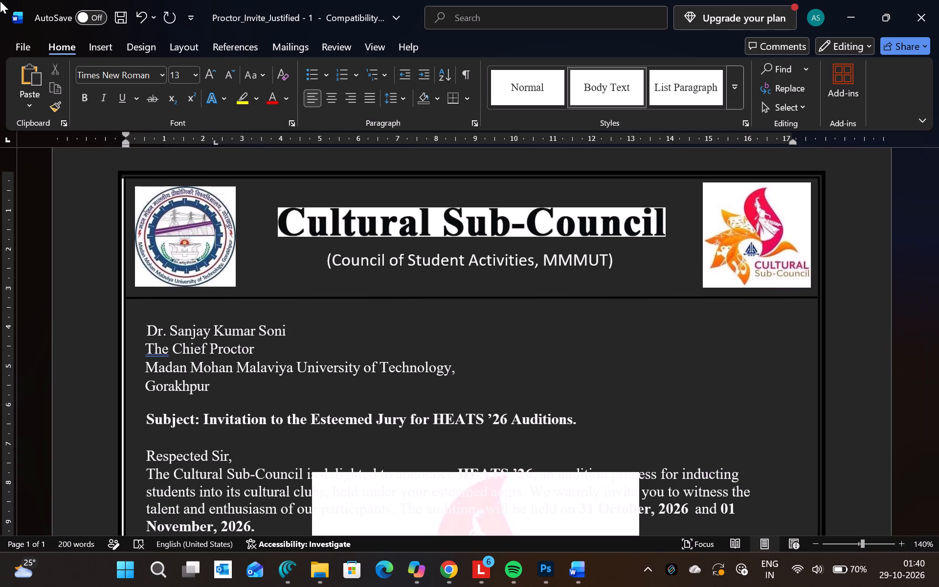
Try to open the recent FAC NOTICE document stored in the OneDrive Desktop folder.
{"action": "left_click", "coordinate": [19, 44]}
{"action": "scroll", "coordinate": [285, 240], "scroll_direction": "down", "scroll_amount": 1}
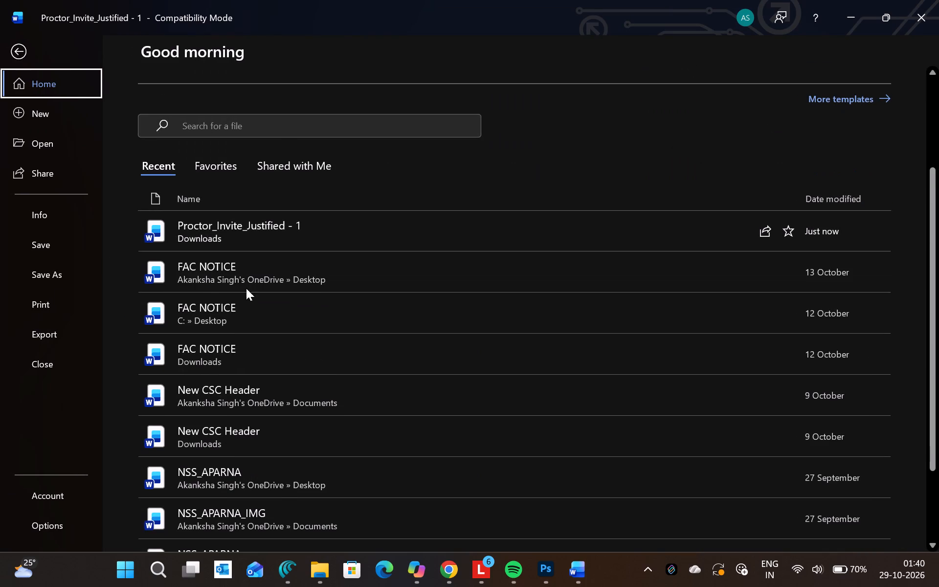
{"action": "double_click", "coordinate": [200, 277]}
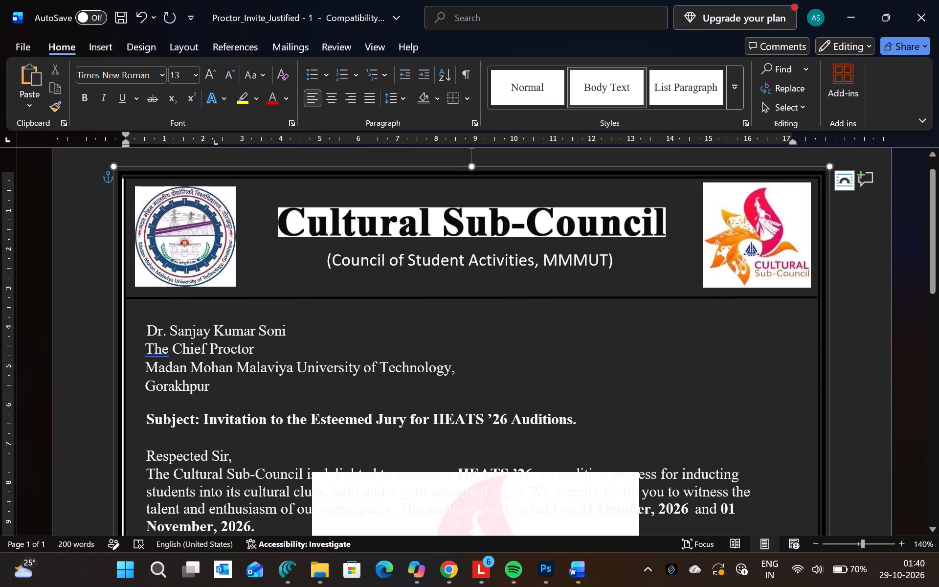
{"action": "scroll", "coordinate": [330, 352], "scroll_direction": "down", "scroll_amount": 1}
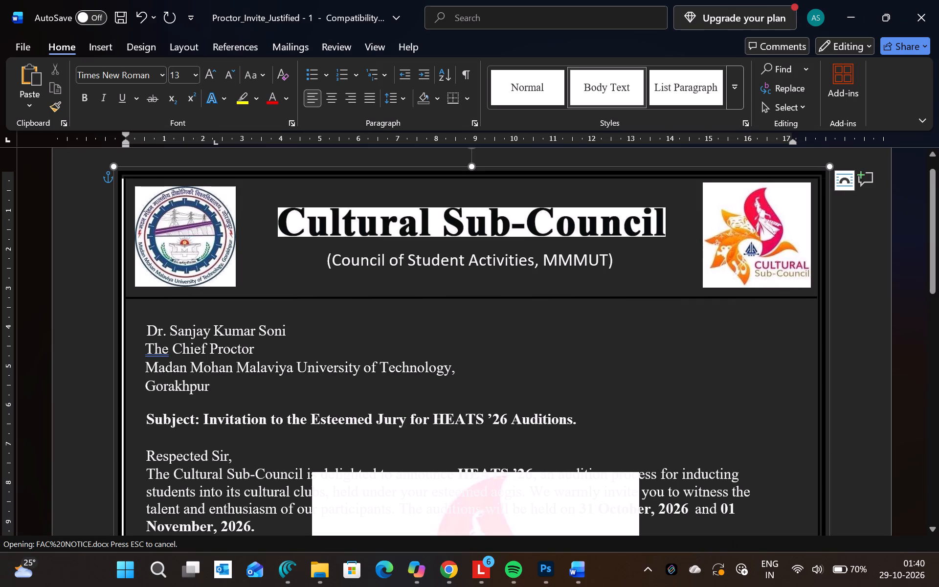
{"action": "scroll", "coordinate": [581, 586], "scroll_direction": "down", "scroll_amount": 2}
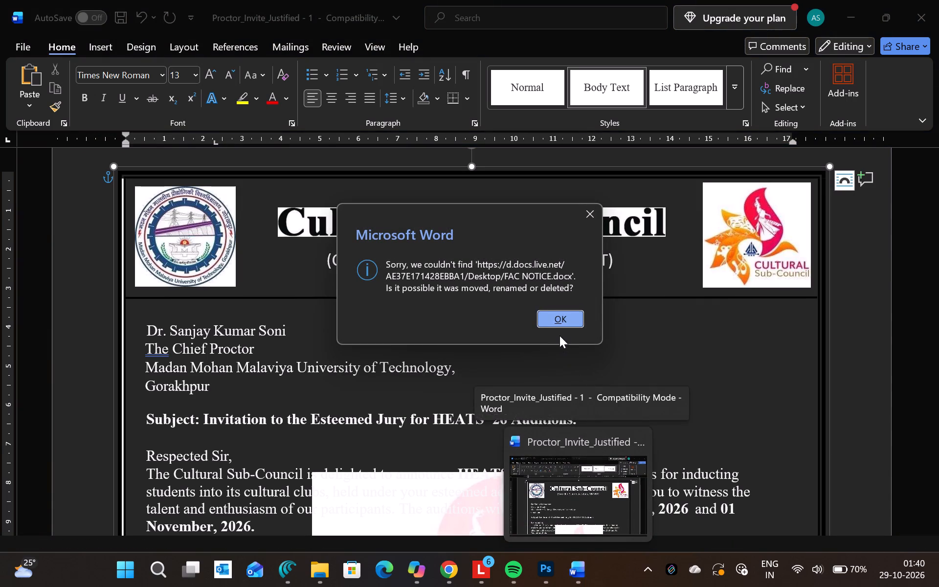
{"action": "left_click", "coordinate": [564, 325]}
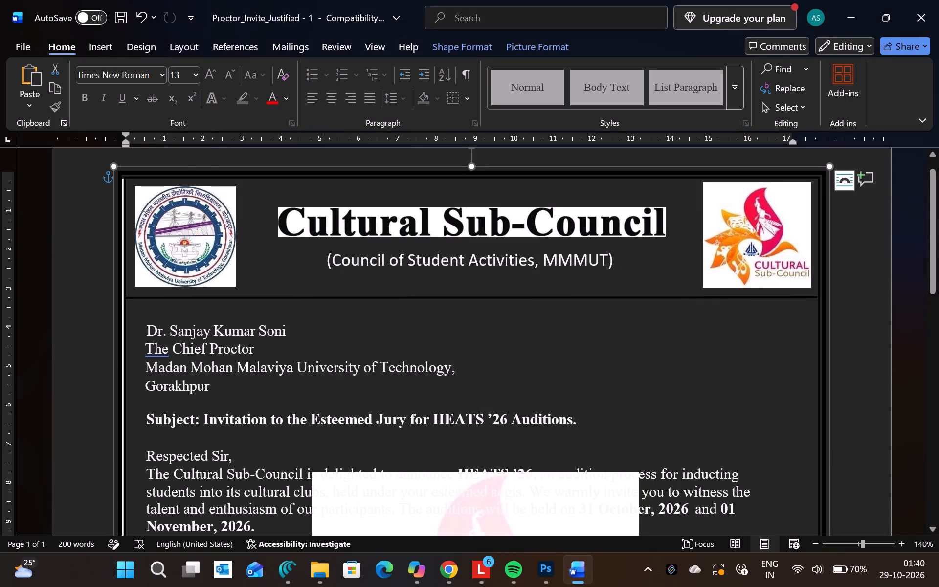
Open a different copy of the FAC NOTICE document from the recent files.
{"action": "left_click", "coordinate": [28, 57]}
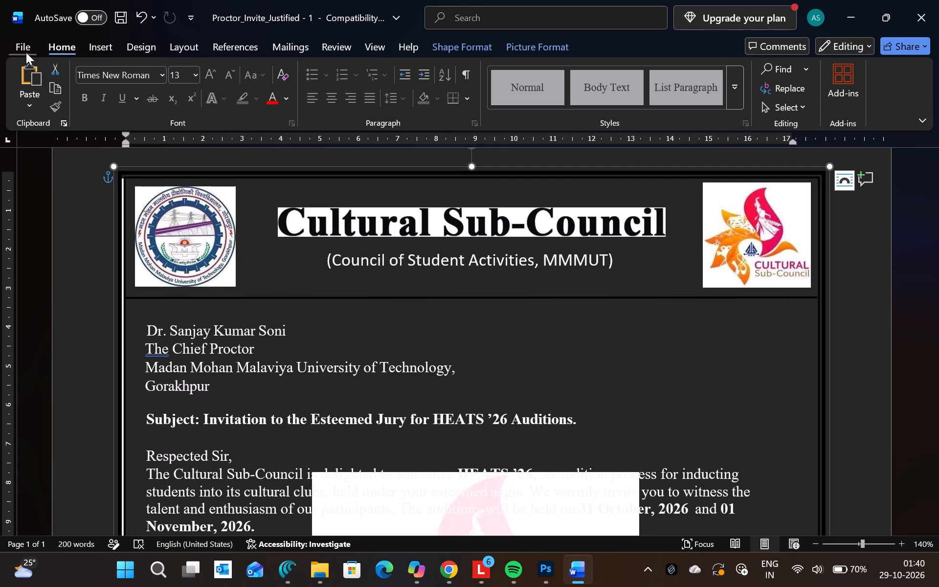
{"action": "left_click", "coordinate": [26, 52]}
{"action": "double_click", "coordinate": [240, 455]}
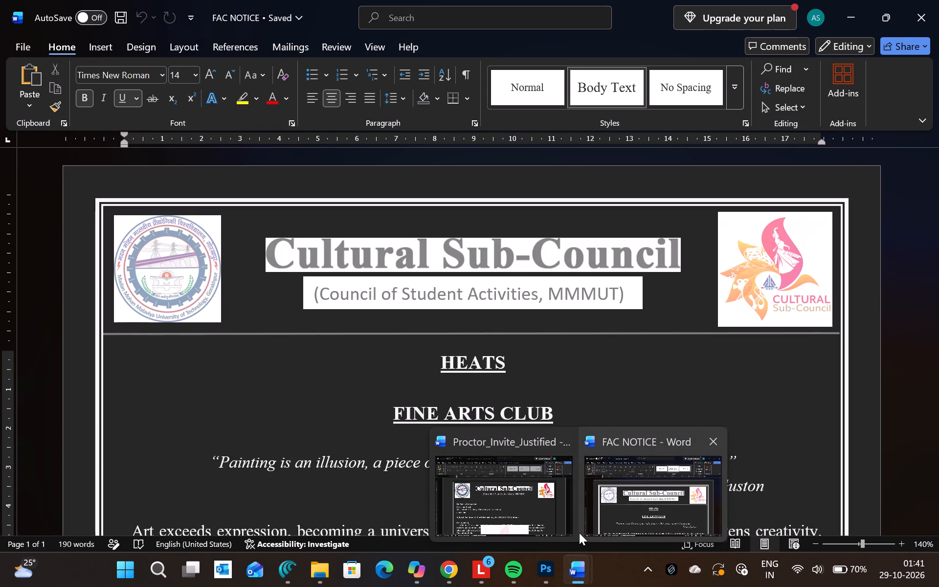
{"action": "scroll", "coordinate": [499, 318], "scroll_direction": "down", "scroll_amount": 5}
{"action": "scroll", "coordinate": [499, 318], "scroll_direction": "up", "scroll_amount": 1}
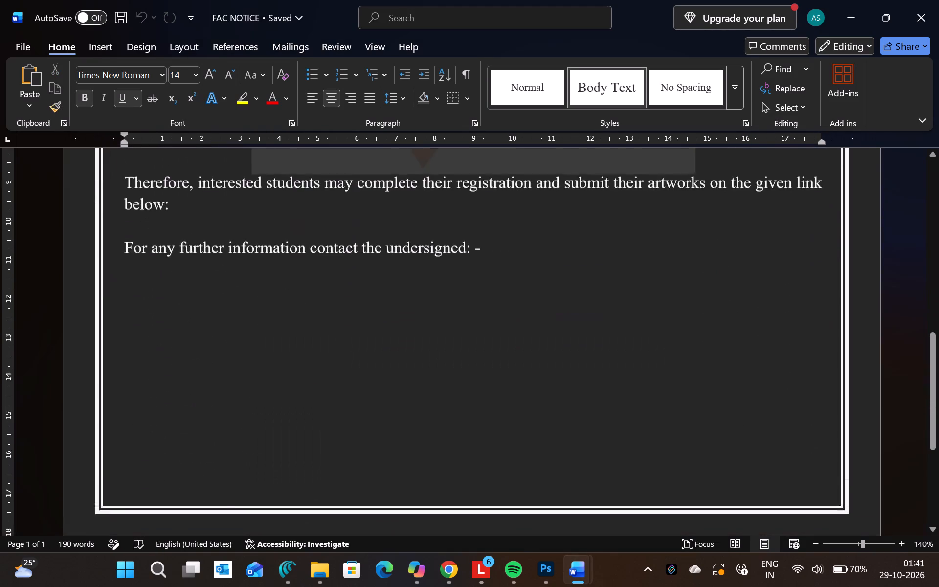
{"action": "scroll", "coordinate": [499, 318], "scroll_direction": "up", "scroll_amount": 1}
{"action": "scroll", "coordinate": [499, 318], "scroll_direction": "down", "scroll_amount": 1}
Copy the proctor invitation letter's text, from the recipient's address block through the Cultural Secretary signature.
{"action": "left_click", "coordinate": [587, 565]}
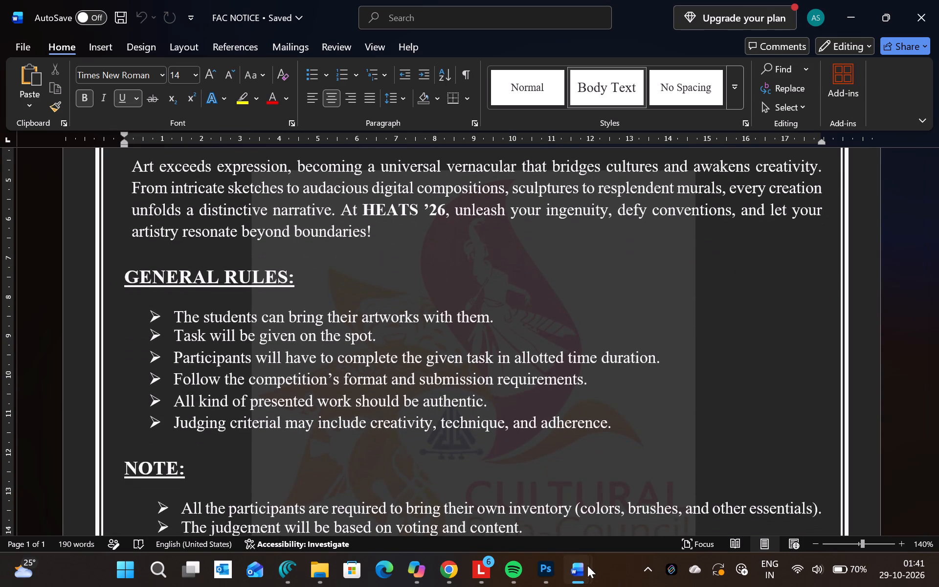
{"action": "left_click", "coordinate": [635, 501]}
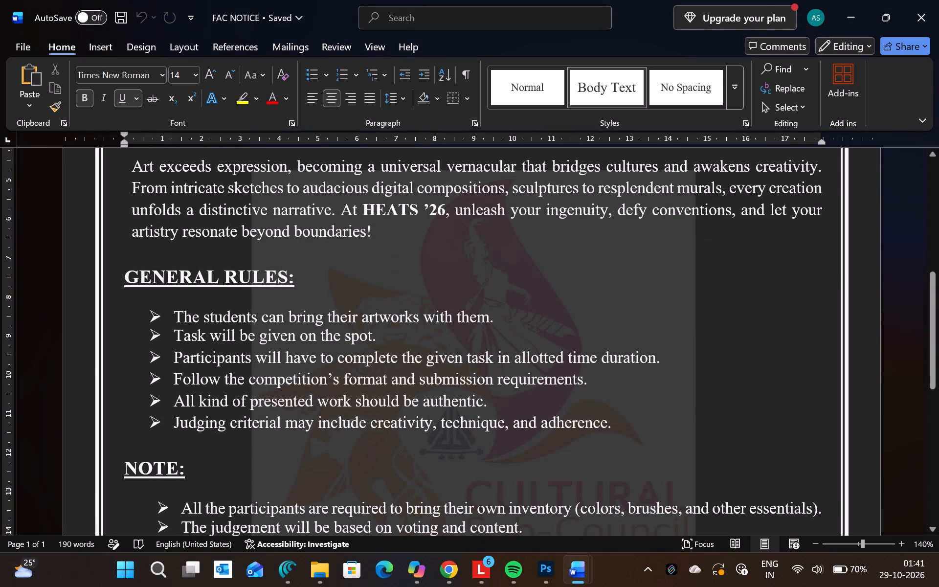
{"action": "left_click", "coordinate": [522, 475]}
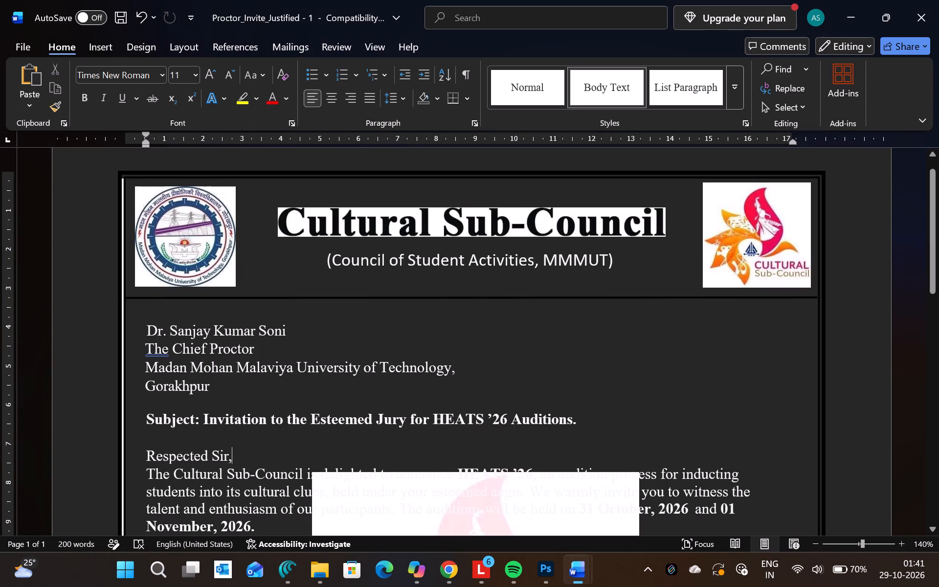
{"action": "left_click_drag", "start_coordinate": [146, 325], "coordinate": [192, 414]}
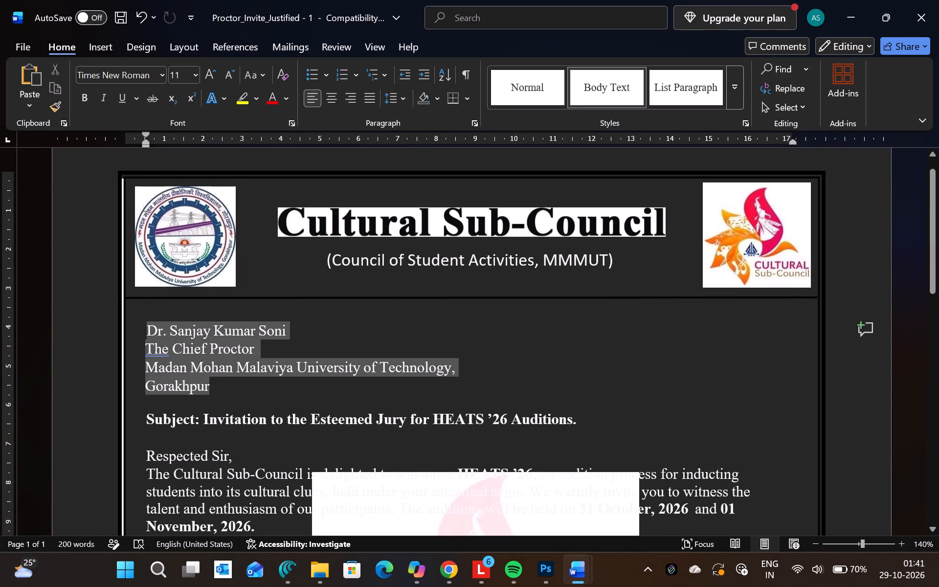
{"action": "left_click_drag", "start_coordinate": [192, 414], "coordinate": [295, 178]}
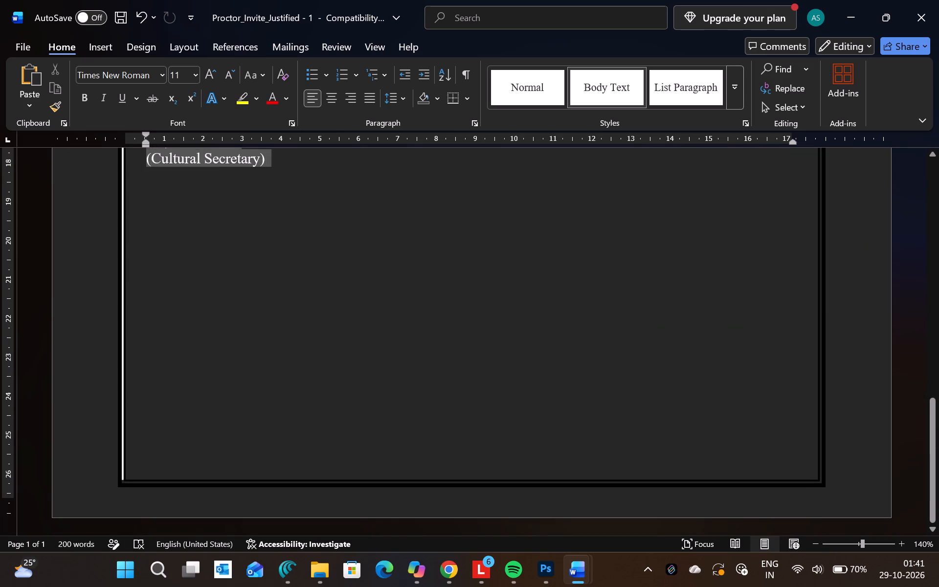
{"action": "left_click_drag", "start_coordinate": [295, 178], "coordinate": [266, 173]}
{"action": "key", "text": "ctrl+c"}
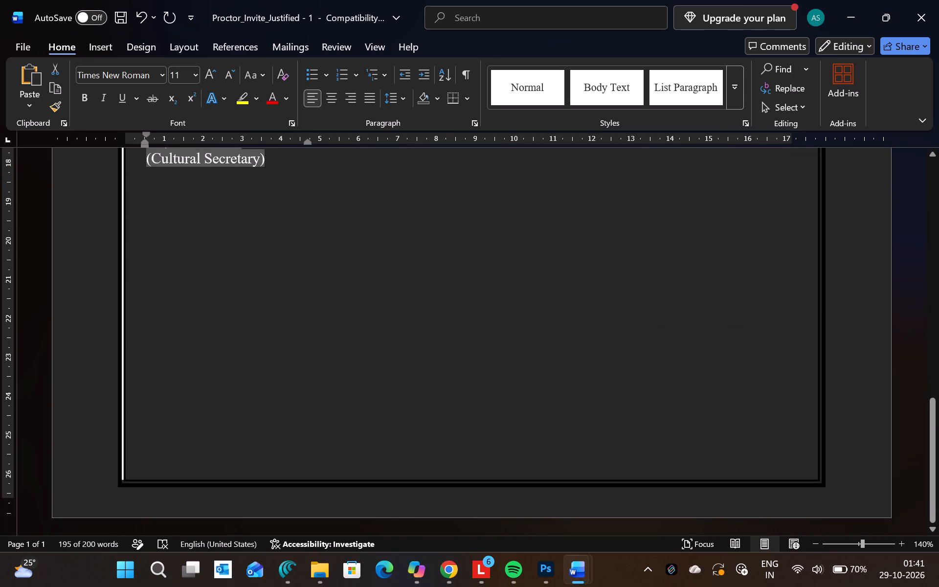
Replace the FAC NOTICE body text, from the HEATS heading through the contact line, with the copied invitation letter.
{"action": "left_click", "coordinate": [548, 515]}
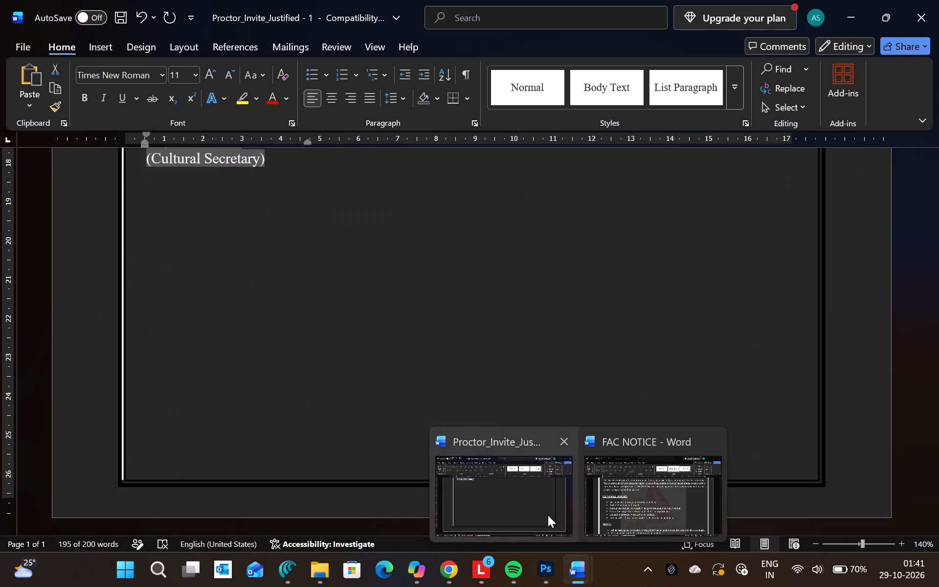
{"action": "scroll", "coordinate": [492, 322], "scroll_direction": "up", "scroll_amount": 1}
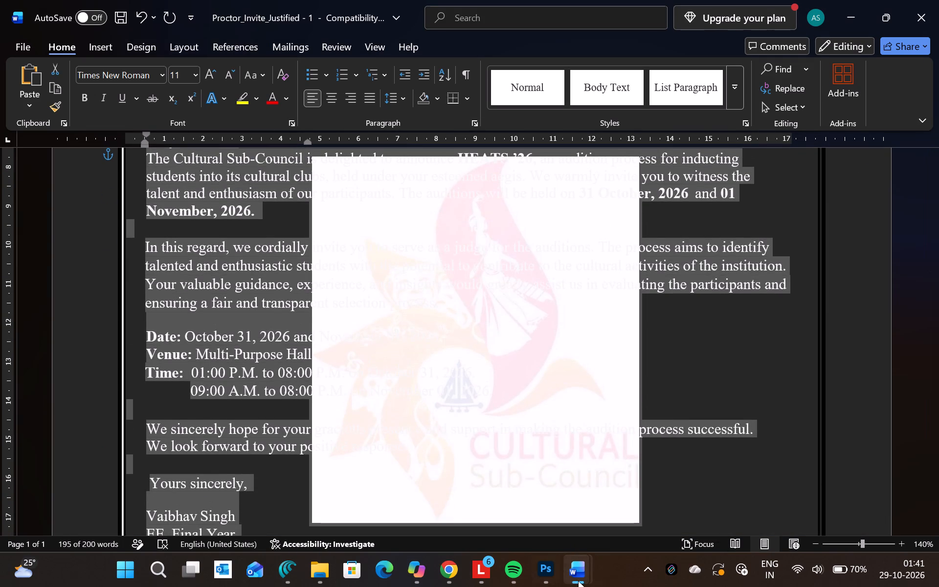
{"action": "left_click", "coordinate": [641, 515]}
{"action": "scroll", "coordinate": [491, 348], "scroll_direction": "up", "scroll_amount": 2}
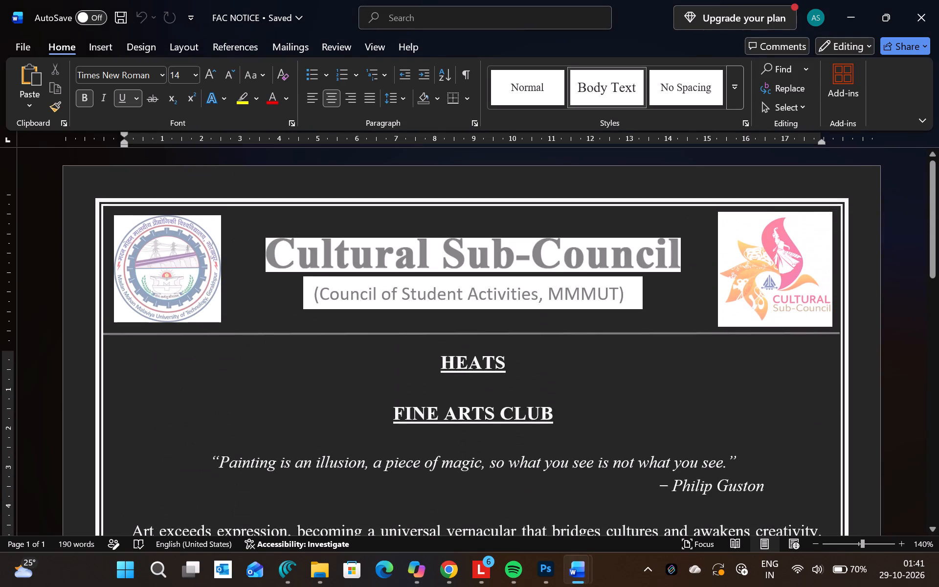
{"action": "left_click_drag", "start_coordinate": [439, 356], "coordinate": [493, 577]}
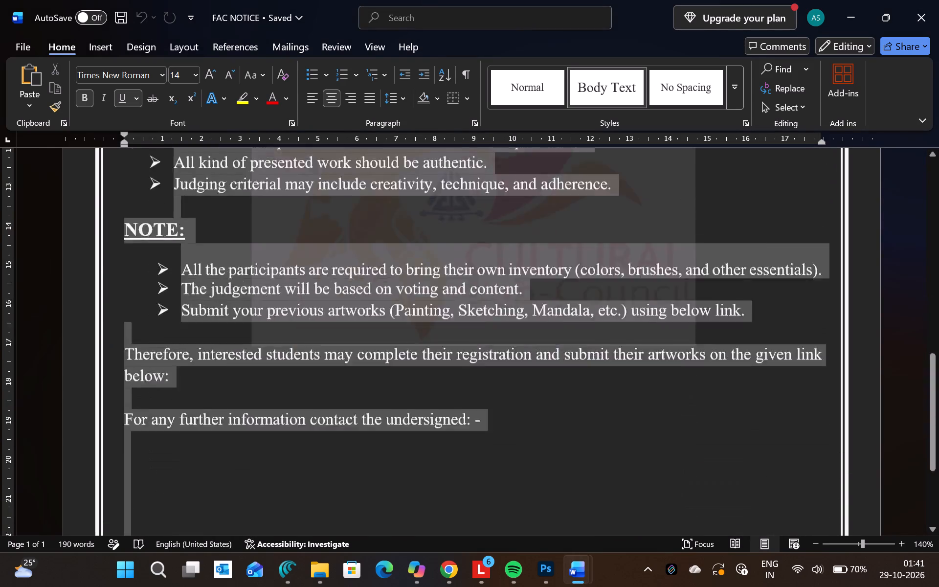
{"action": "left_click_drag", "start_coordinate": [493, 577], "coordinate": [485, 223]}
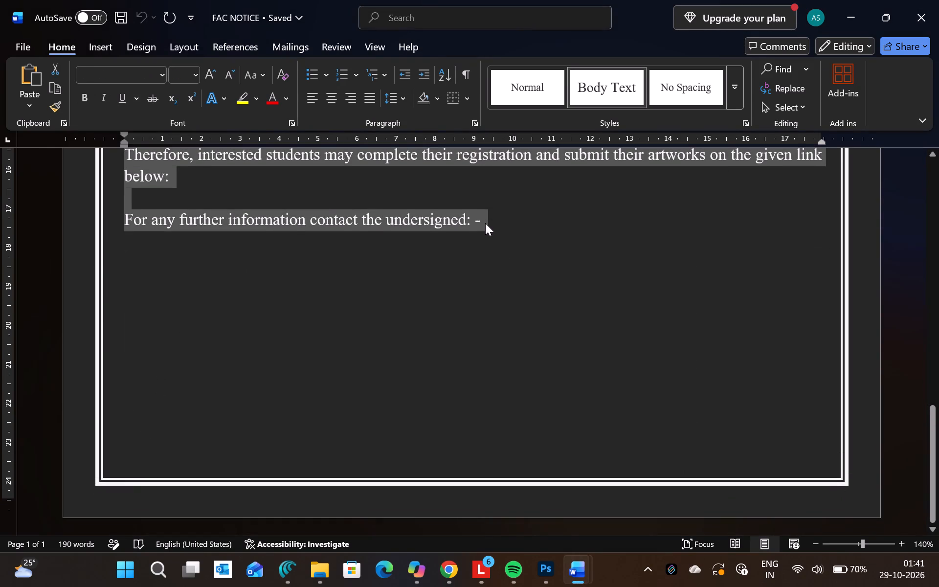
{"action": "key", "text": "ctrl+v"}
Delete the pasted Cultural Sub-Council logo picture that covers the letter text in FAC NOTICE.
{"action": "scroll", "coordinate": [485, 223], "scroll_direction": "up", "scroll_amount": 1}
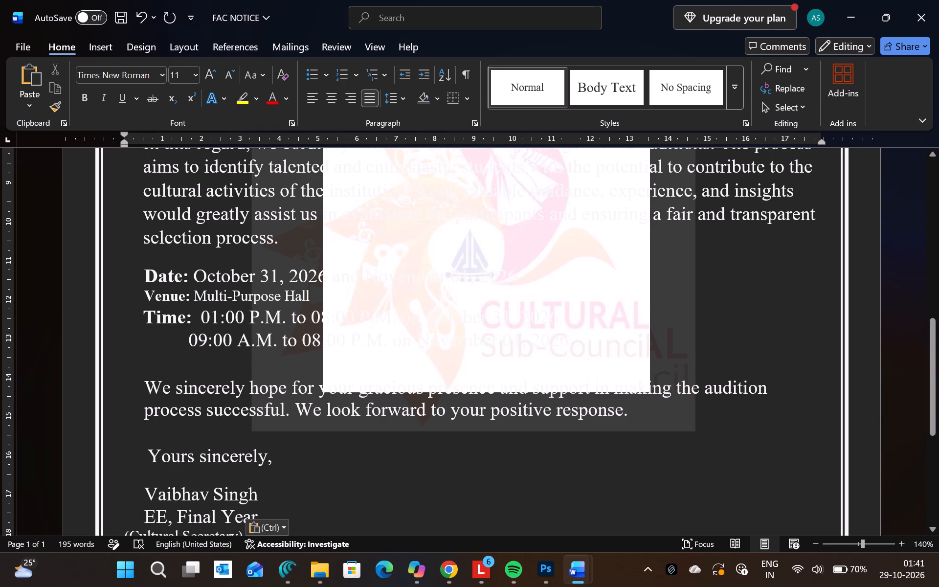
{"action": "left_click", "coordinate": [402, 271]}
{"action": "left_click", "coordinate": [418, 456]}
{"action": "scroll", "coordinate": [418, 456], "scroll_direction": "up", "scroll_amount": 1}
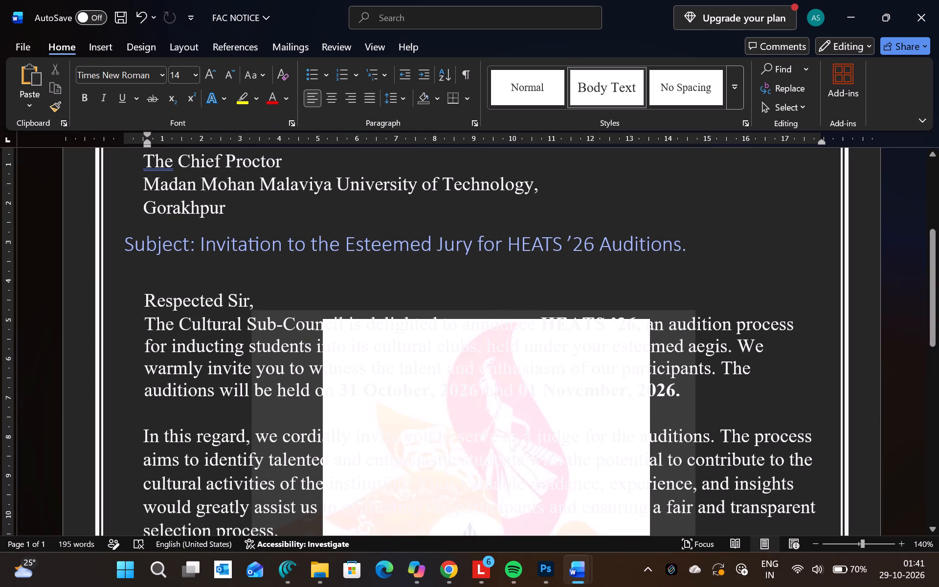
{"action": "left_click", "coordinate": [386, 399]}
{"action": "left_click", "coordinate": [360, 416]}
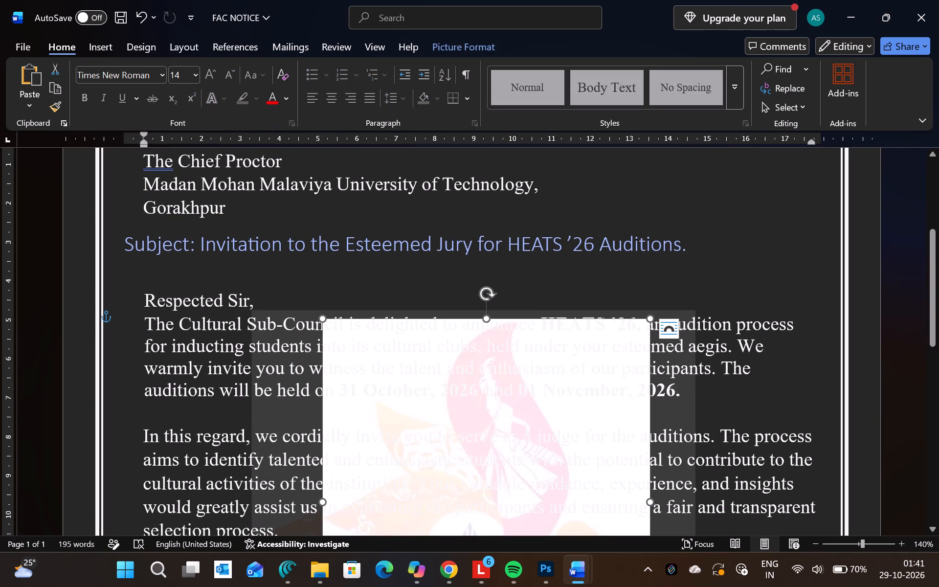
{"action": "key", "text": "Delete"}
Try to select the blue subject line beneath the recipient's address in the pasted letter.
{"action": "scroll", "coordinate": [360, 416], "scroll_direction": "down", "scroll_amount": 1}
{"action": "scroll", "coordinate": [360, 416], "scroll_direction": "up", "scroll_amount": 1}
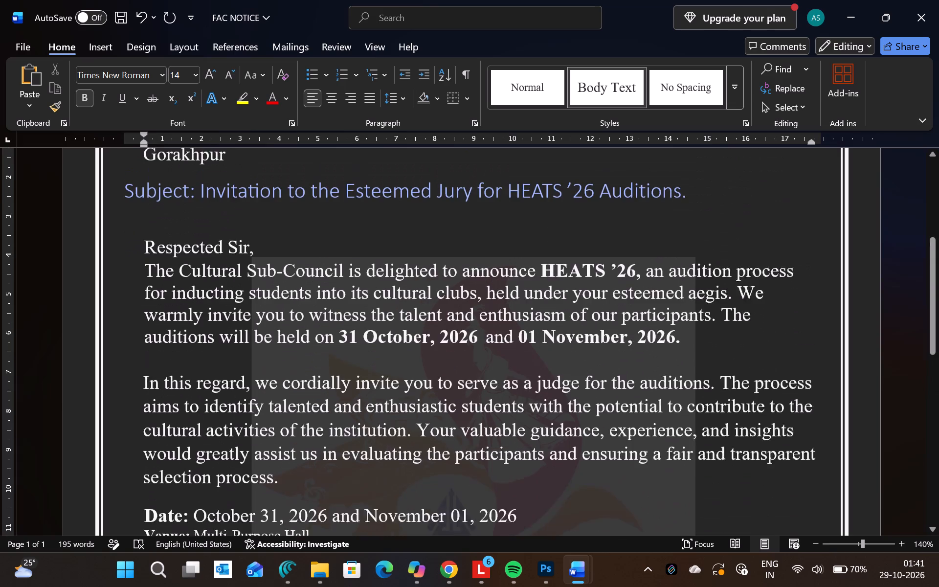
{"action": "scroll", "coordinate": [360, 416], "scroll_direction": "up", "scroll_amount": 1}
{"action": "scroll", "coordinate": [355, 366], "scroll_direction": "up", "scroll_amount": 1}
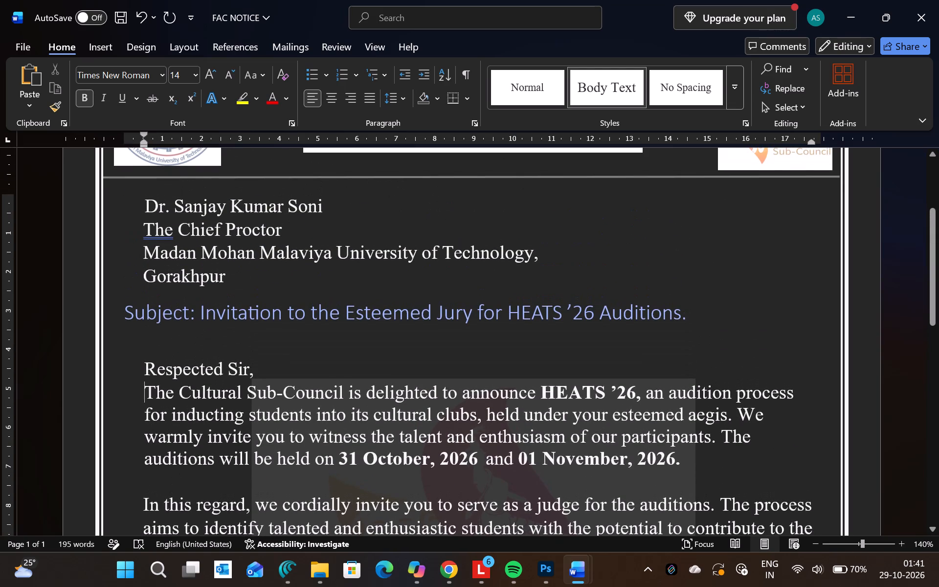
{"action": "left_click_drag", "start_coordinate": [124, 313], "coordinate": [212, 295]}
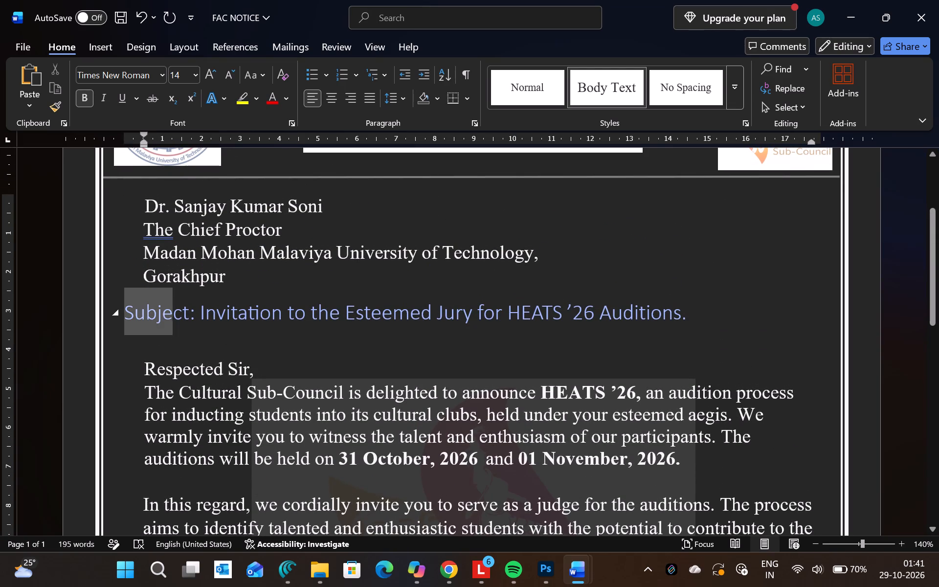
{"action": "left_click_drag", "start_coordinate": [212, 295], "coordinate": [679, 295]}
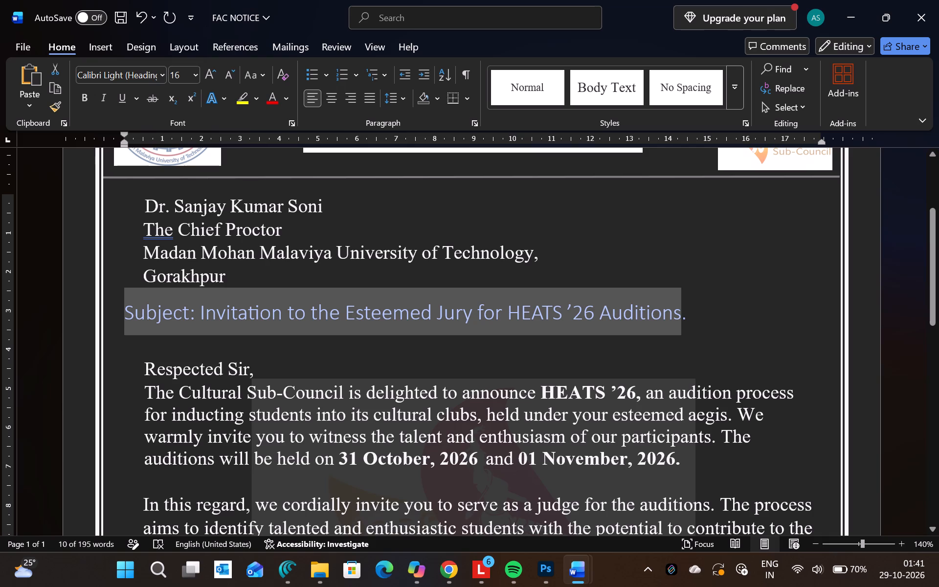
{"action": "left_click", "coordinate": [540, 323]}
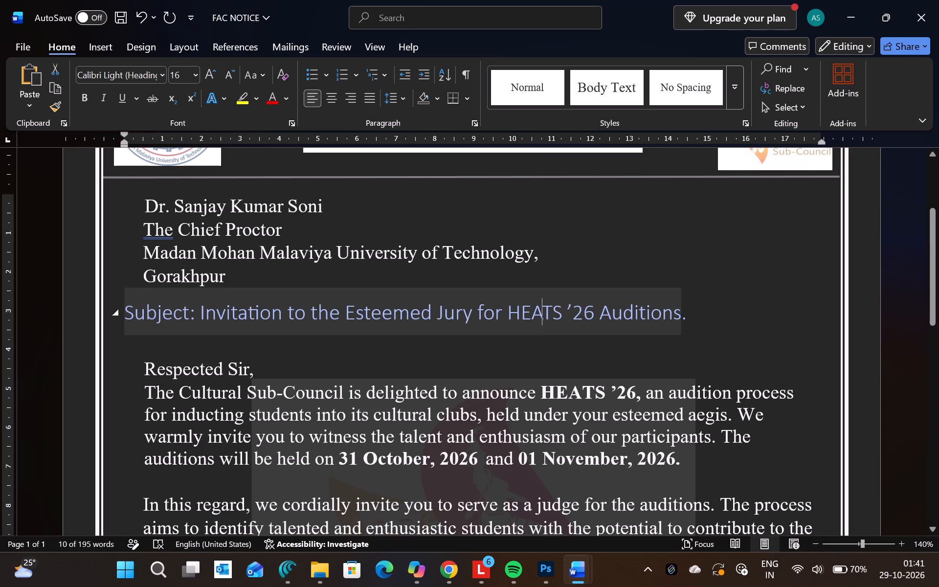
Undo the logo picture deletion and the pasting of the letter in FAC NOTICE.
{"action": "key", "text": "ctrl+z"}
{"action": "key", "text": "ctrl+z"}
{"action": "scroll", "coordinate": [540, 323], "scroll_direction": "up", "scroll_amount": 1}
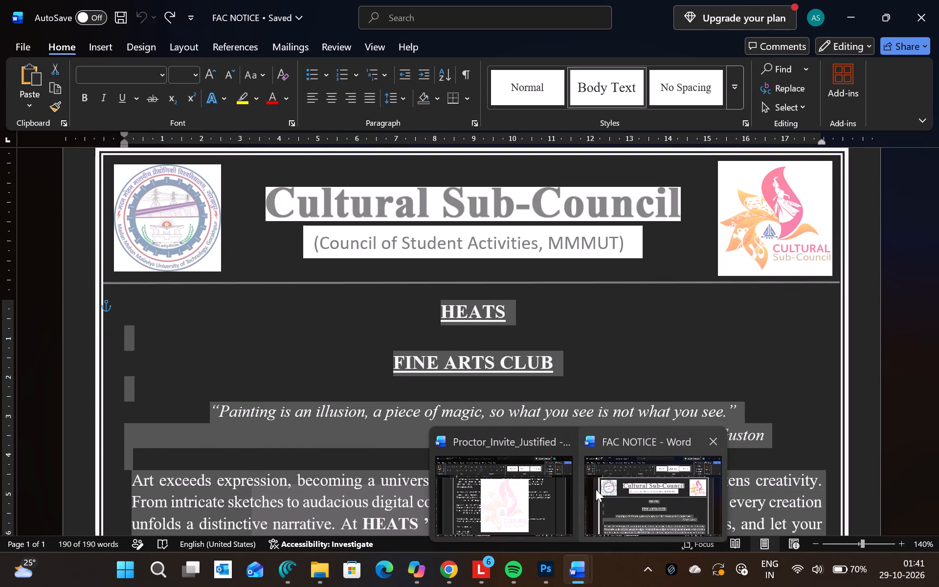
Copy the invitation letter's text again from the proctor invitation document, from the address block through the Cultural Secretary signature.
{"action": "left_click", "coordinate": [562, 493]}
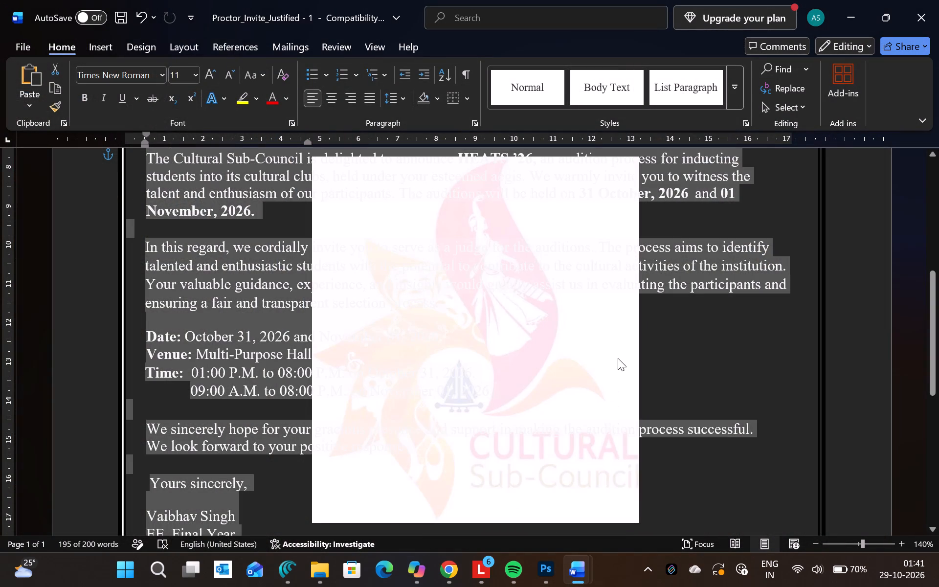
{"action": "left_click", "coordinate": [618, 358]}
{"action": "left_click", "coordinate": [531, 327]}
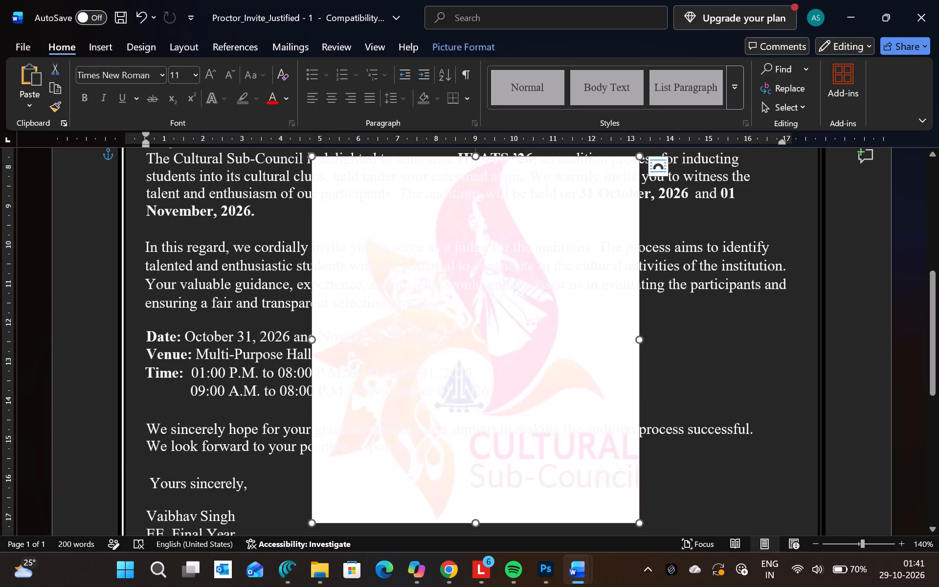
{"action": "scroll", "coordinate": [531, 327], "scroll_direction": "up", "scroll_amount": 1}
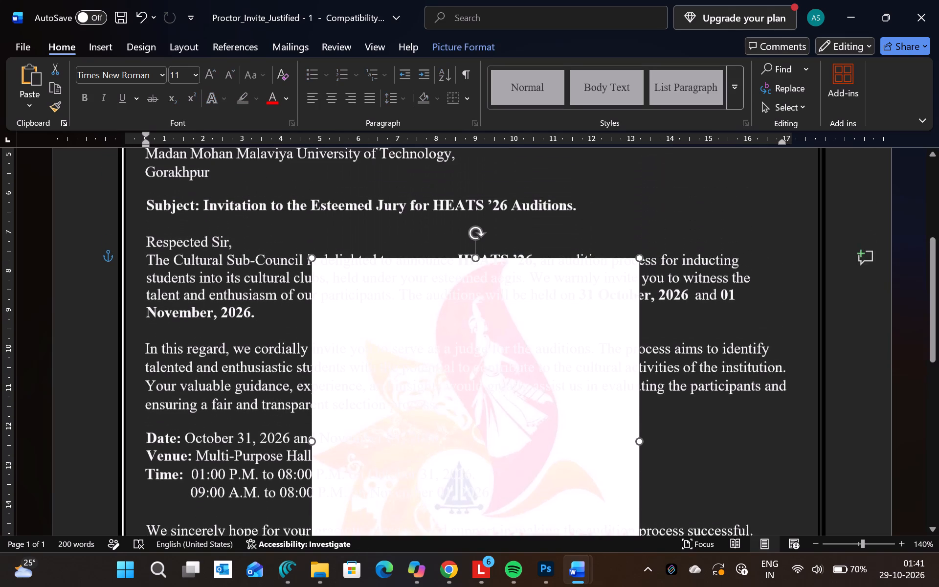
{"action": "scroll", "coordinate": [531, 327], "scroll_direction": "up", "scroll_amount": 1}
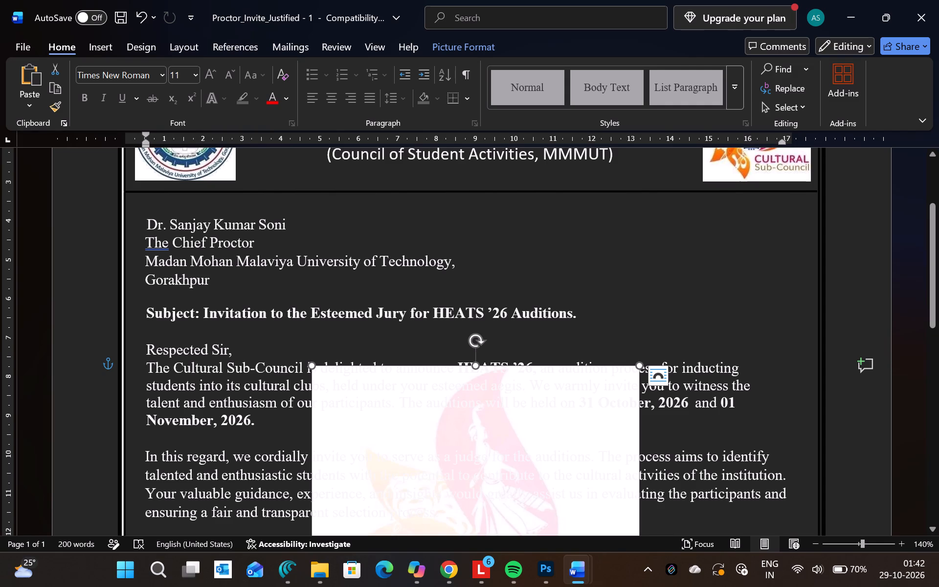
{"action": "left_click_drag", "start_coordinate": [147, 217], "coordinate": [263, 547]}
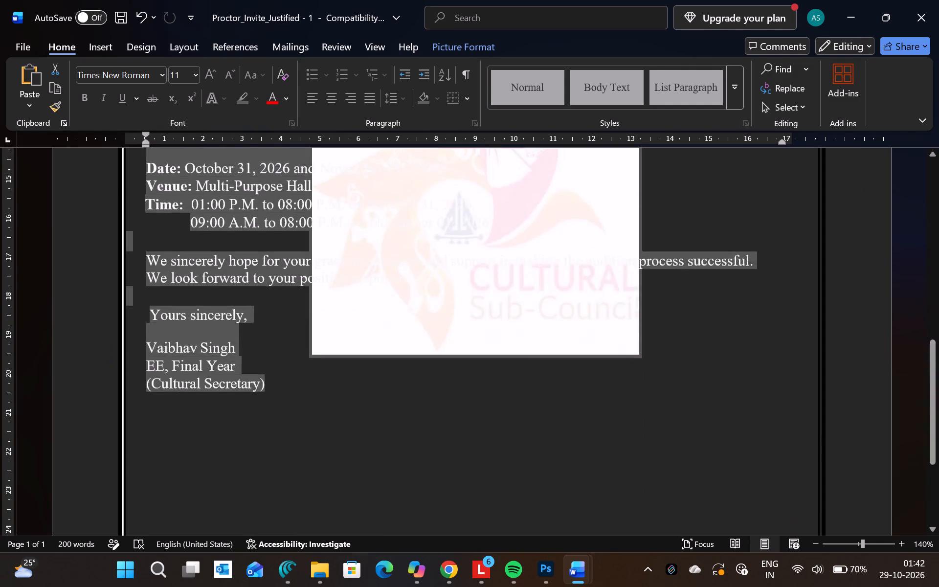
{"action": "left_click_drag", "start_coordinate": [263, 547], "coordinate": [267, 299]}
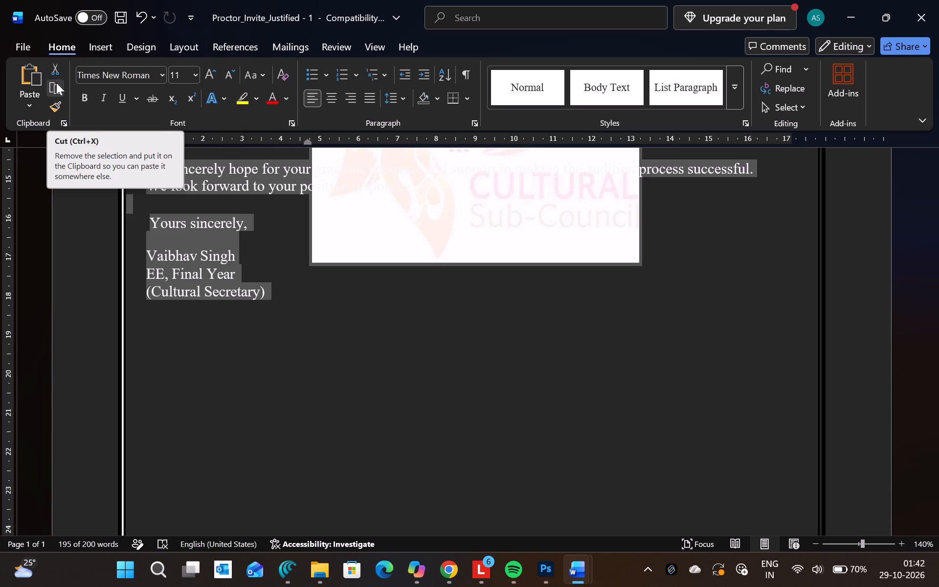
{"action": "left_click", "coordinate": [56, 84]}
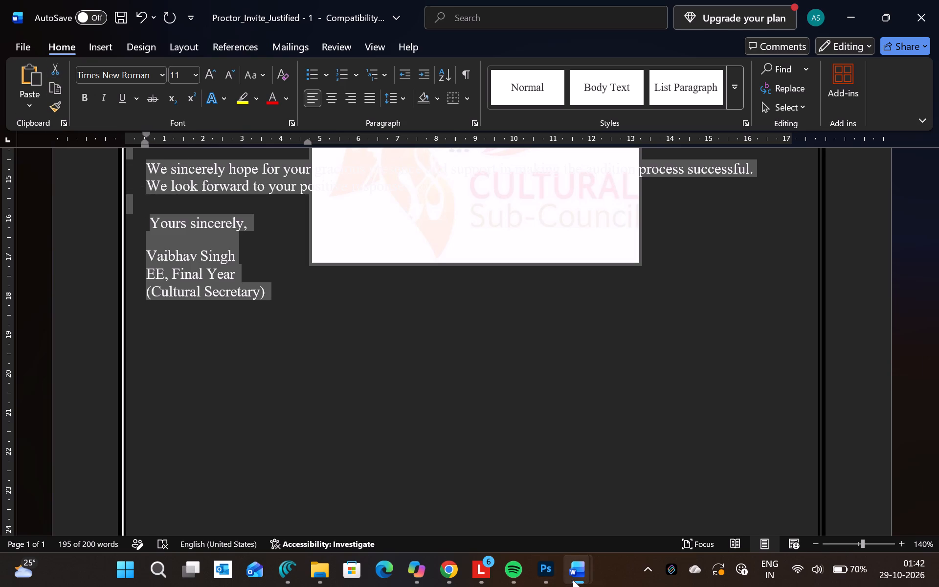
Delete the FAC NOTICE body text from the HEATS heading through the contact line, keeping the letterhead.
{"action": "left_click", "coordinate": [534, 506]}
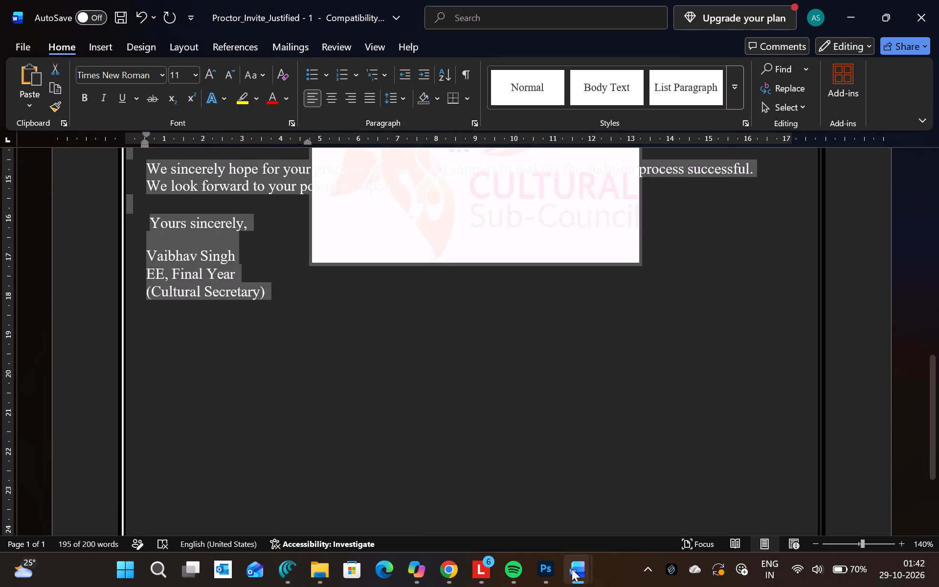
{"action": "left_click", "coordinate": [643, 511]}
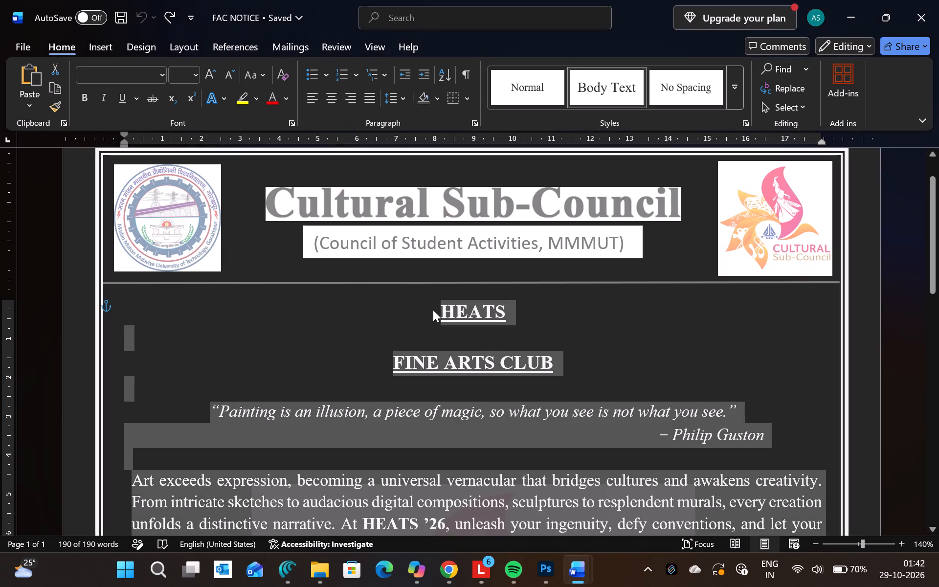
{"action": "left_click", "coordinate": [433, 310]}
{"action": "left_click", "coordinate": [433, 310]}
{"action": "left_click_drag", "start_coordinate": [433, 310], "coordinate": [528, 363]}
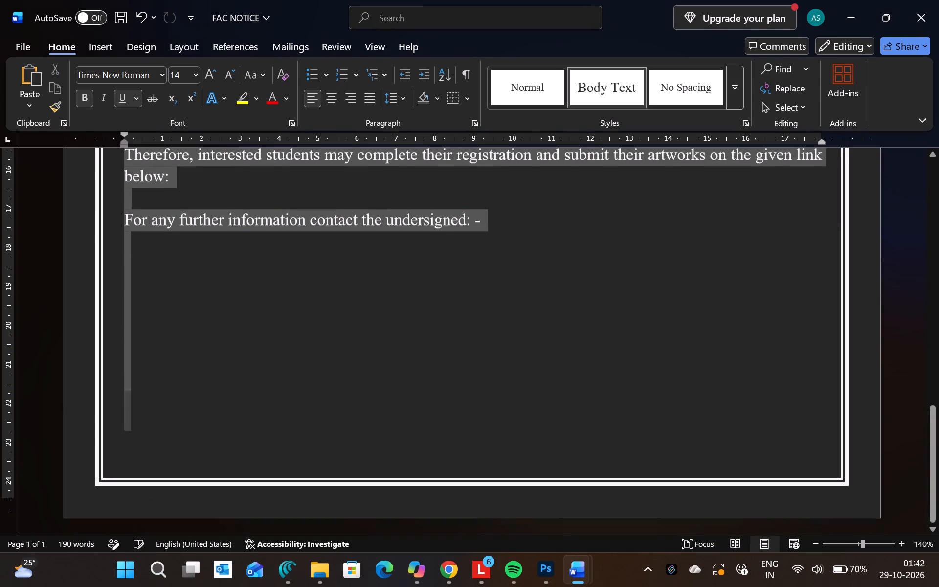
{"action": "left_click_drag", "start_coordinate": [528, 363], "coordinate": [491, 219]}
{"action": "key", "text": "BackSpace"}
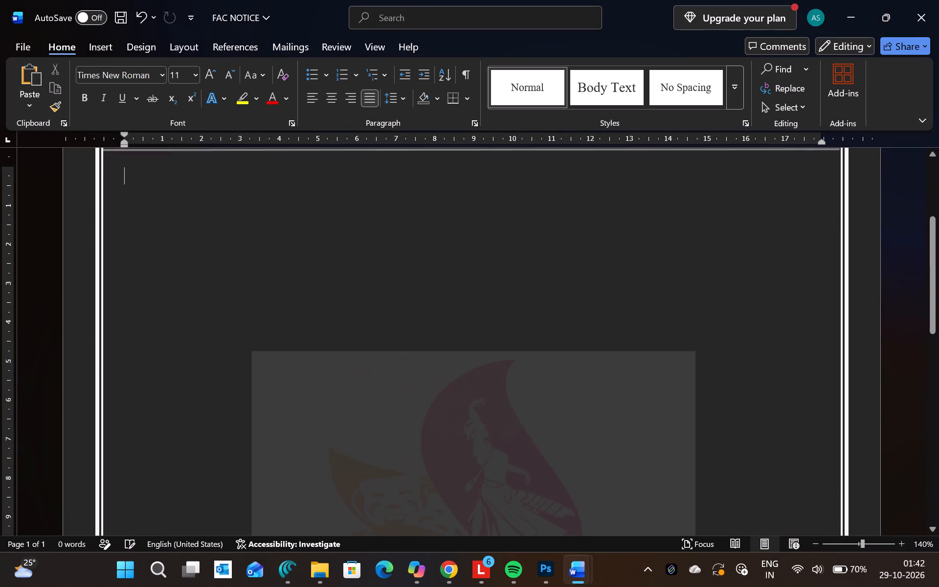
Left-align the empty paragraph beneath the FAC NOTICE letterhead.
{"action": "scroll", "coordinate": [491, 219], "scroll_direction": "up", "scroll_amount": 1}
{"action": "left_click", "coordinate": [137, 309]}
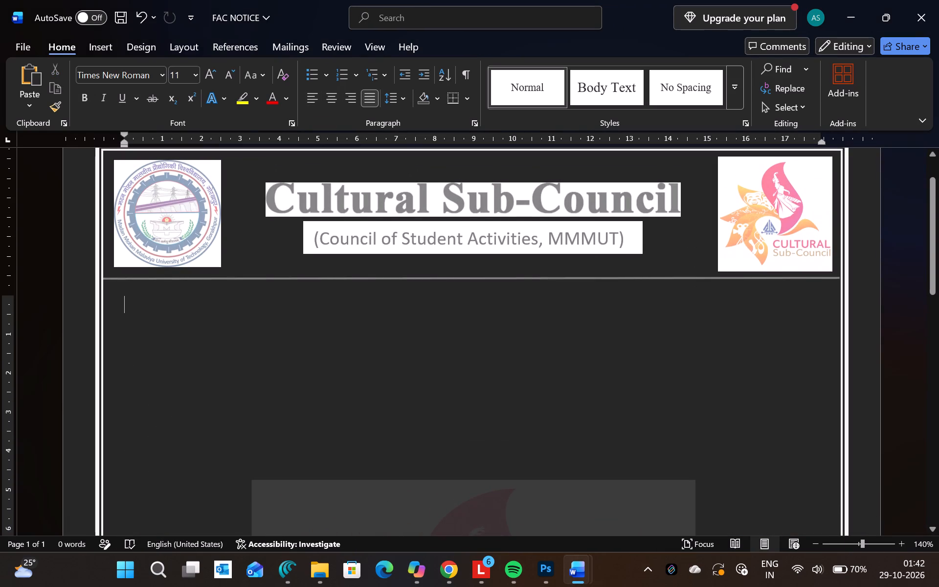
{"action": "left_click", "coordinate": [313, 105]}
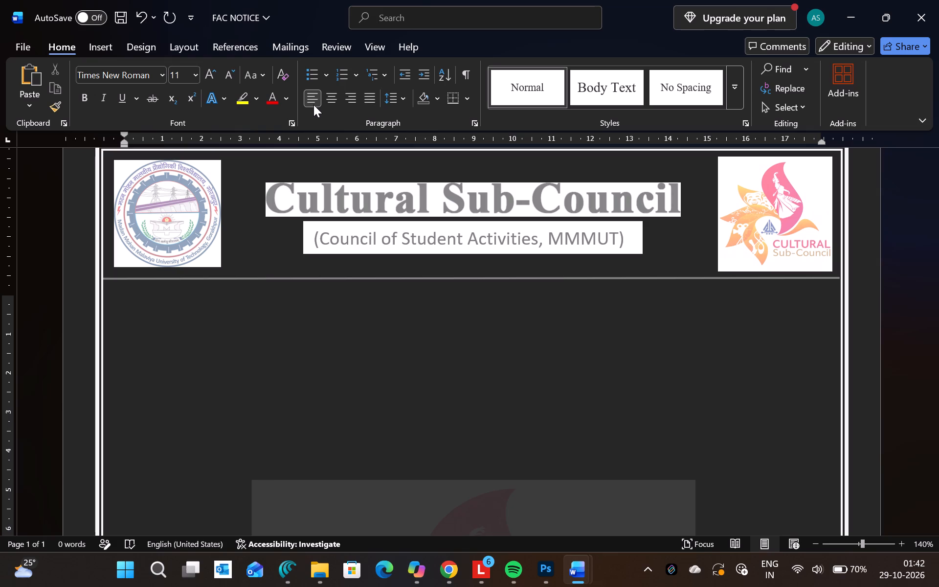
Paste the copied invitation letter beneath the FAC NOTICE letterhead.
{"action": "key", "text": "ctrl+v"}
Delete the pasted opaque Cultural Sub-Council logo picture that covers the letter's body text.
{"action": "scroll", "coordinate": [384, 219], "scroll_direction": "up", "scroll_amount": 1}
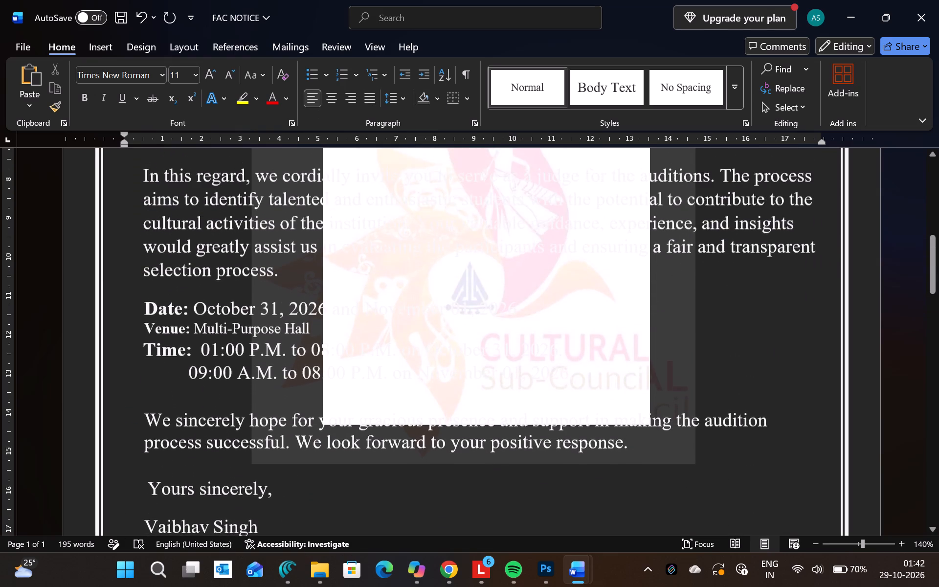
{"action": "scroll", "coordinate": [389, 270], "scroll_direction": "up", "scroll_amount": 1}
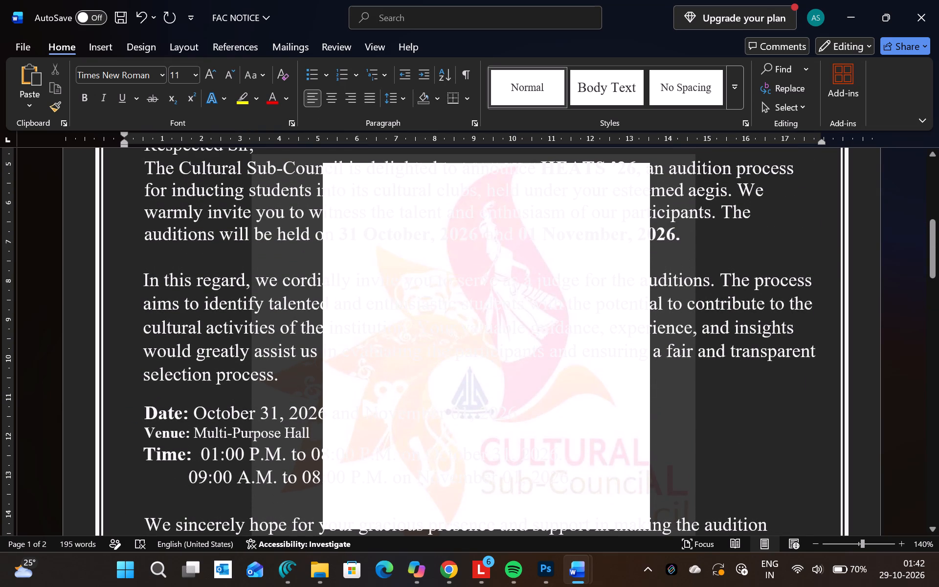
{"action": "left_click", "coordinate": [401, 370]}
{"action": "key", "text": "Delete"}
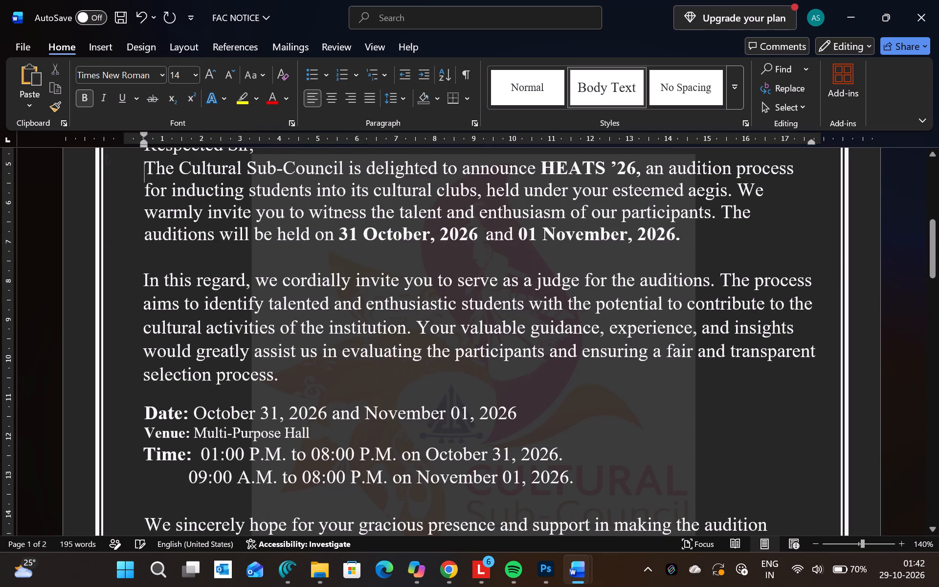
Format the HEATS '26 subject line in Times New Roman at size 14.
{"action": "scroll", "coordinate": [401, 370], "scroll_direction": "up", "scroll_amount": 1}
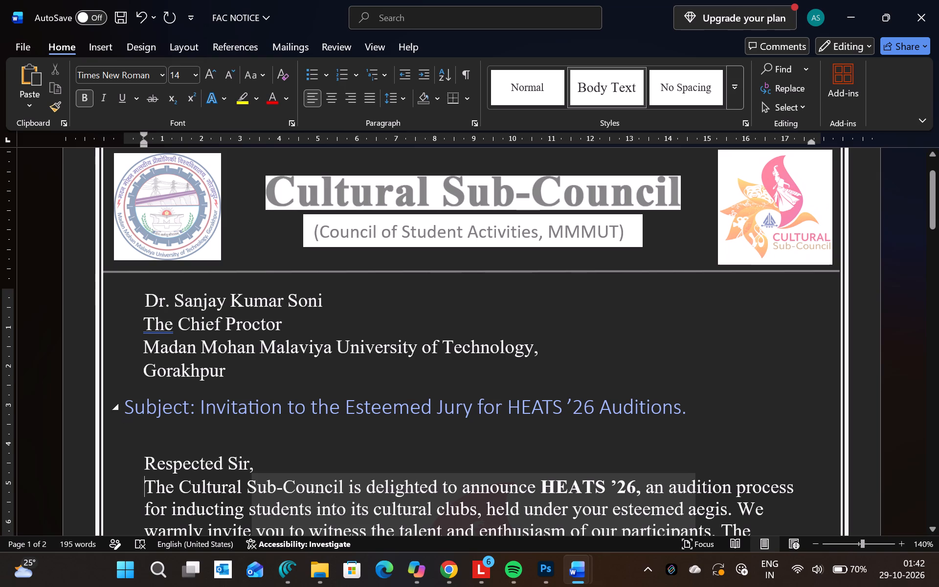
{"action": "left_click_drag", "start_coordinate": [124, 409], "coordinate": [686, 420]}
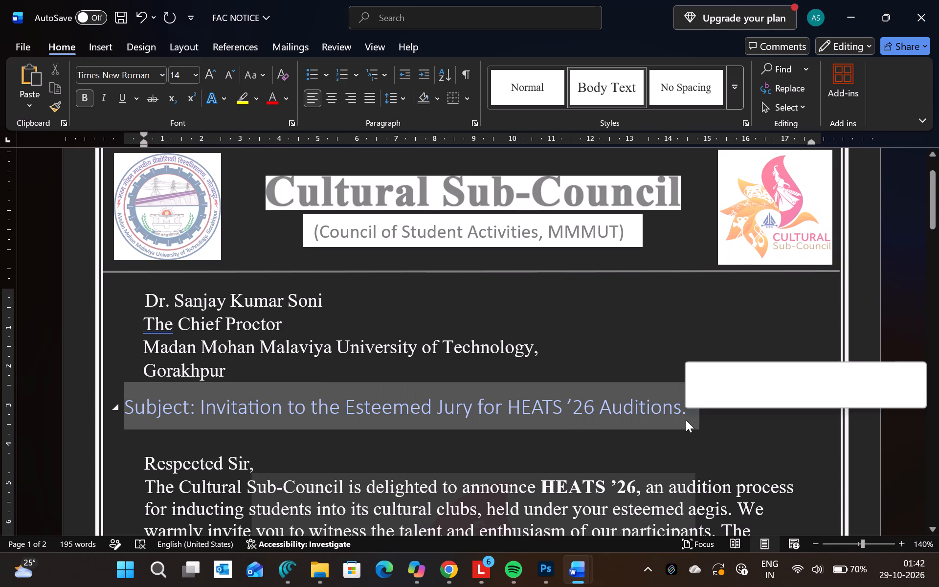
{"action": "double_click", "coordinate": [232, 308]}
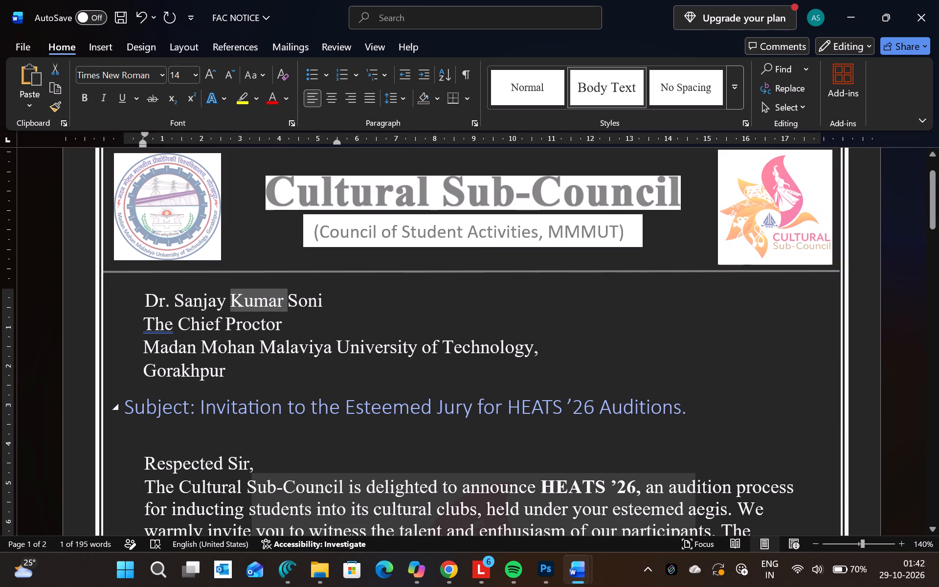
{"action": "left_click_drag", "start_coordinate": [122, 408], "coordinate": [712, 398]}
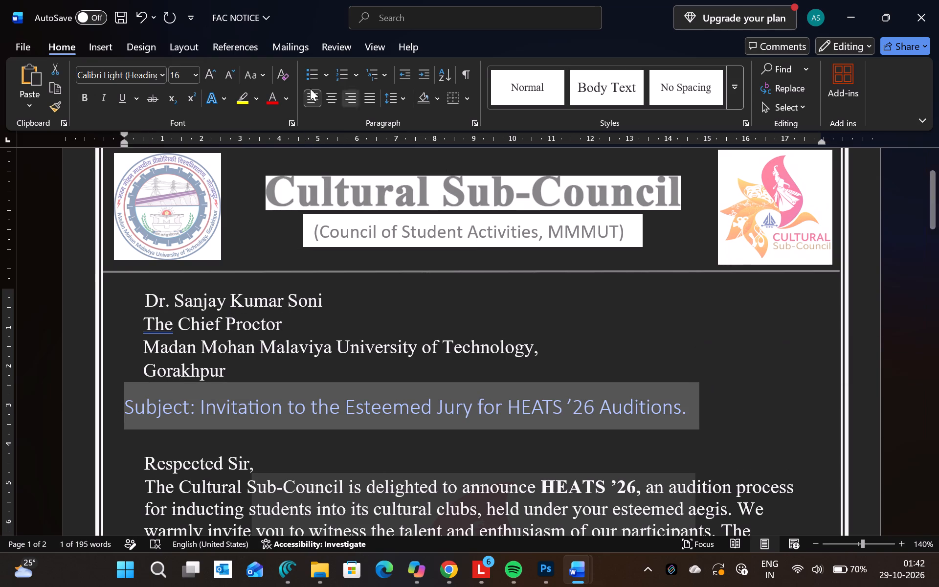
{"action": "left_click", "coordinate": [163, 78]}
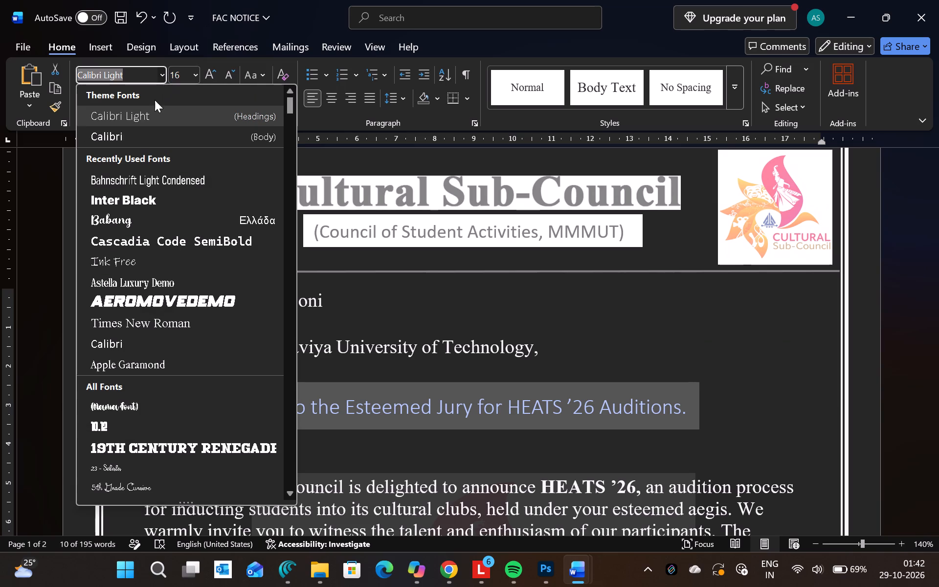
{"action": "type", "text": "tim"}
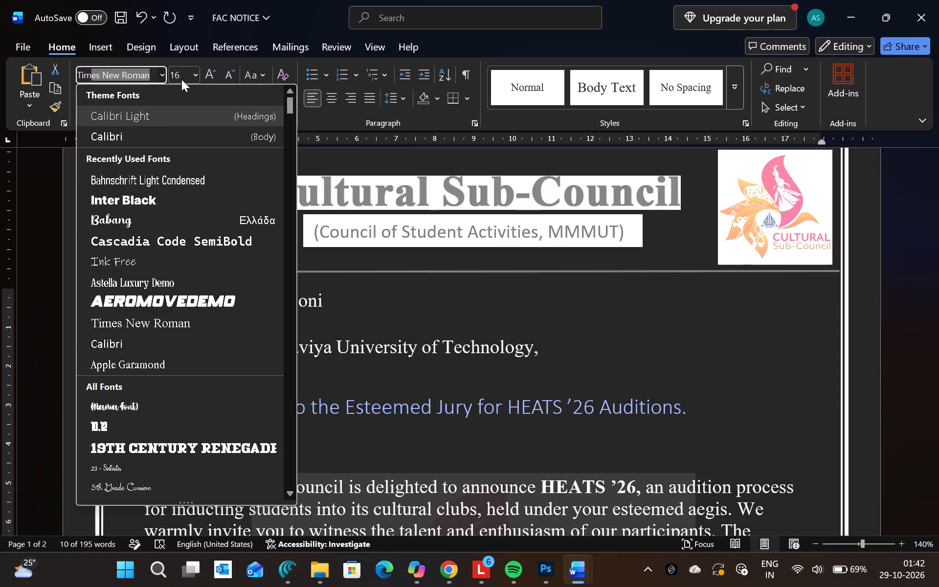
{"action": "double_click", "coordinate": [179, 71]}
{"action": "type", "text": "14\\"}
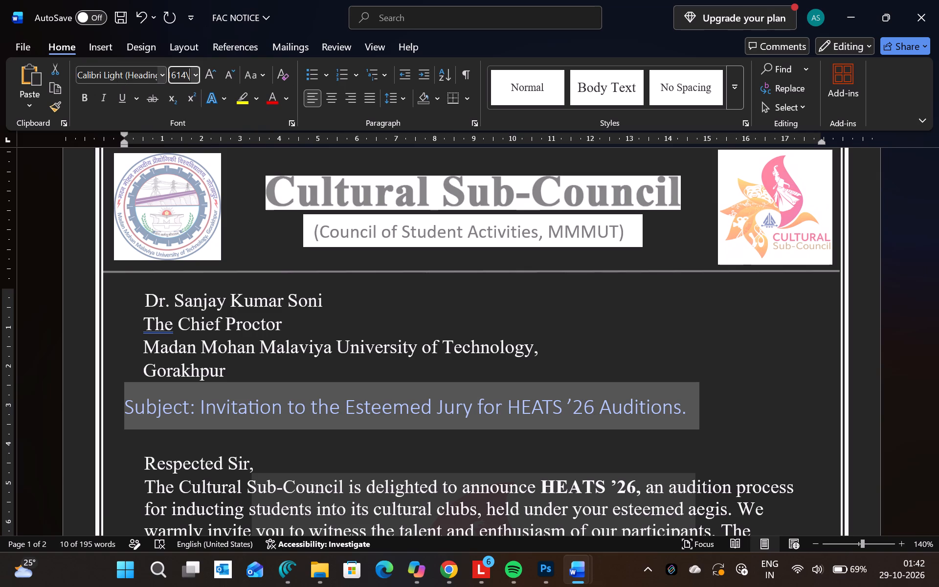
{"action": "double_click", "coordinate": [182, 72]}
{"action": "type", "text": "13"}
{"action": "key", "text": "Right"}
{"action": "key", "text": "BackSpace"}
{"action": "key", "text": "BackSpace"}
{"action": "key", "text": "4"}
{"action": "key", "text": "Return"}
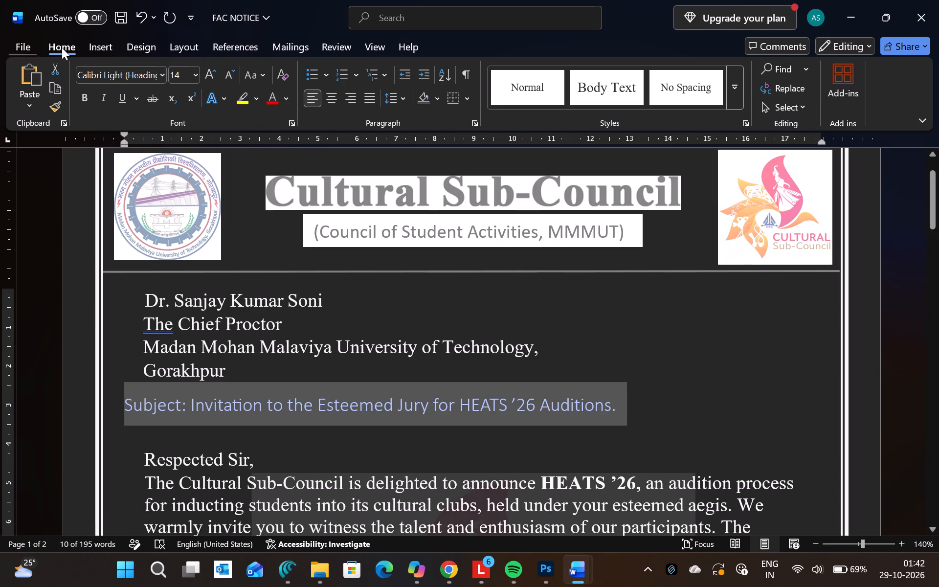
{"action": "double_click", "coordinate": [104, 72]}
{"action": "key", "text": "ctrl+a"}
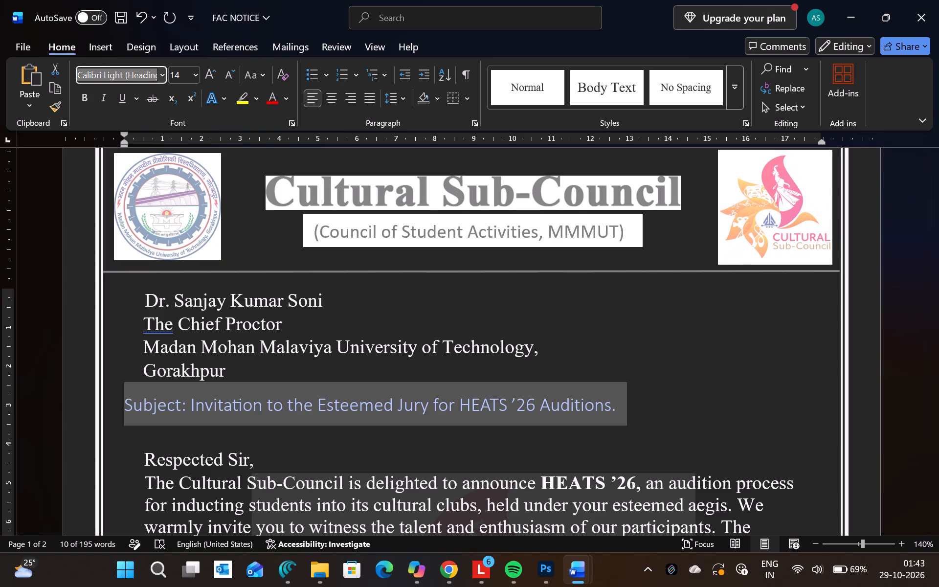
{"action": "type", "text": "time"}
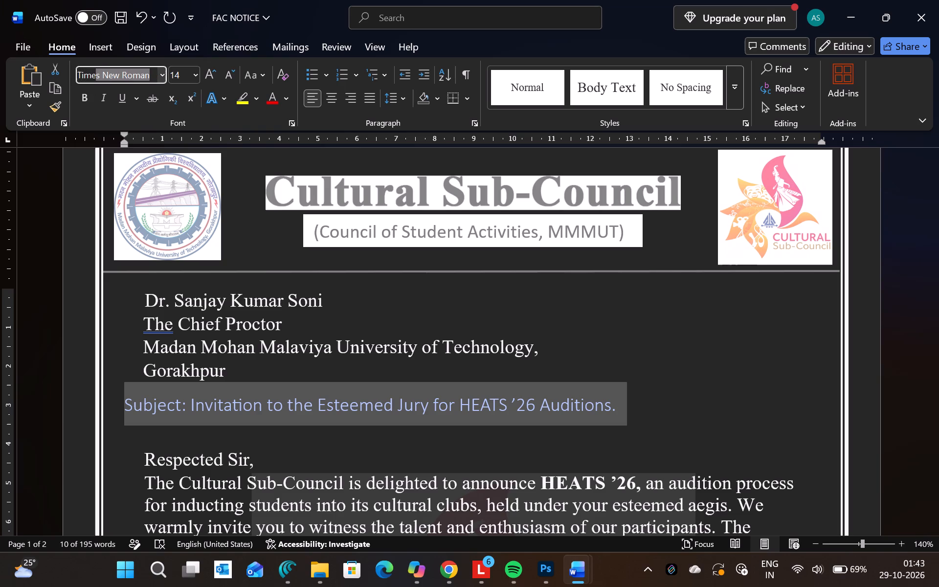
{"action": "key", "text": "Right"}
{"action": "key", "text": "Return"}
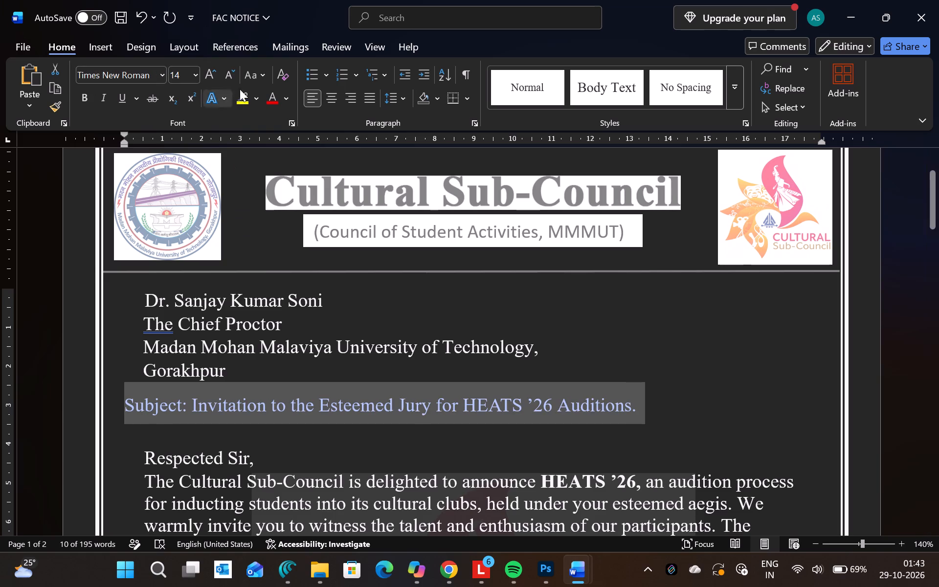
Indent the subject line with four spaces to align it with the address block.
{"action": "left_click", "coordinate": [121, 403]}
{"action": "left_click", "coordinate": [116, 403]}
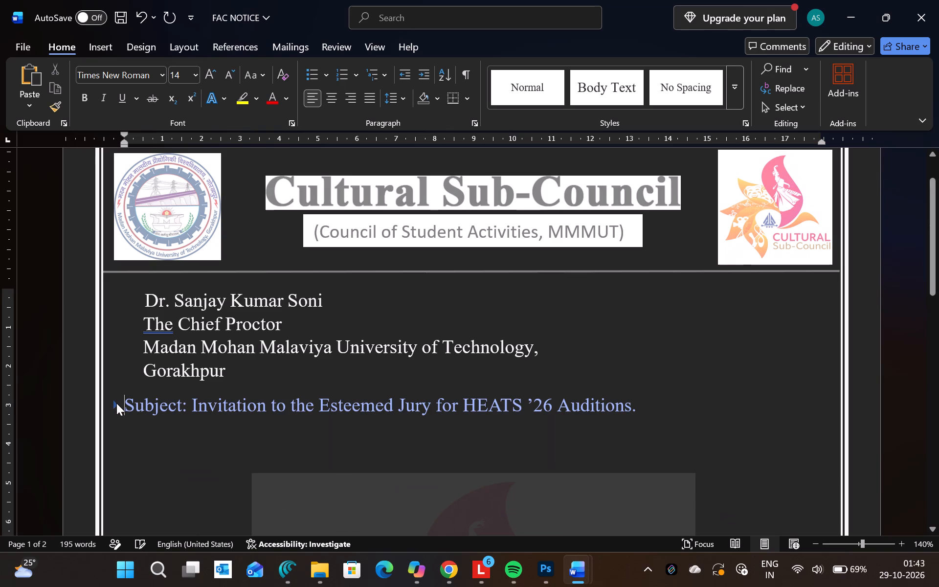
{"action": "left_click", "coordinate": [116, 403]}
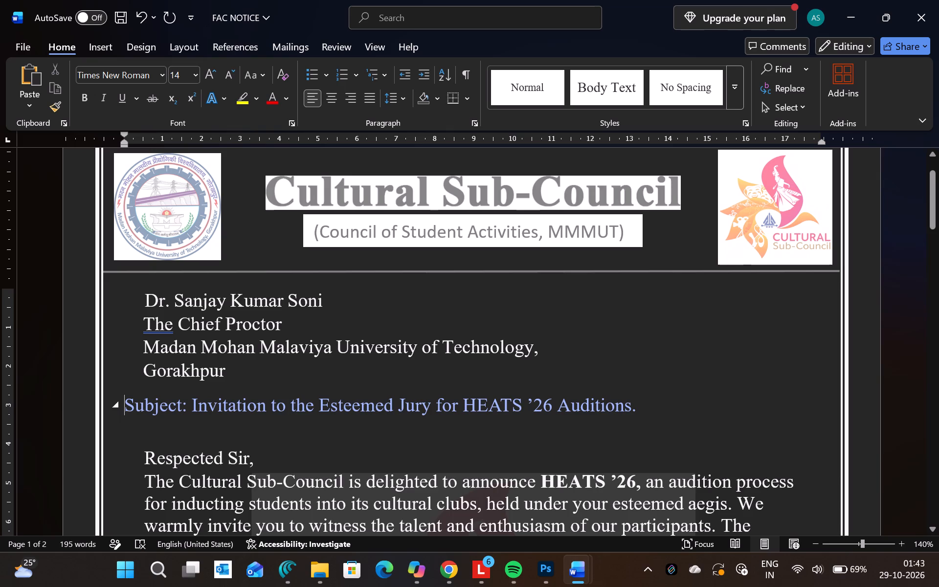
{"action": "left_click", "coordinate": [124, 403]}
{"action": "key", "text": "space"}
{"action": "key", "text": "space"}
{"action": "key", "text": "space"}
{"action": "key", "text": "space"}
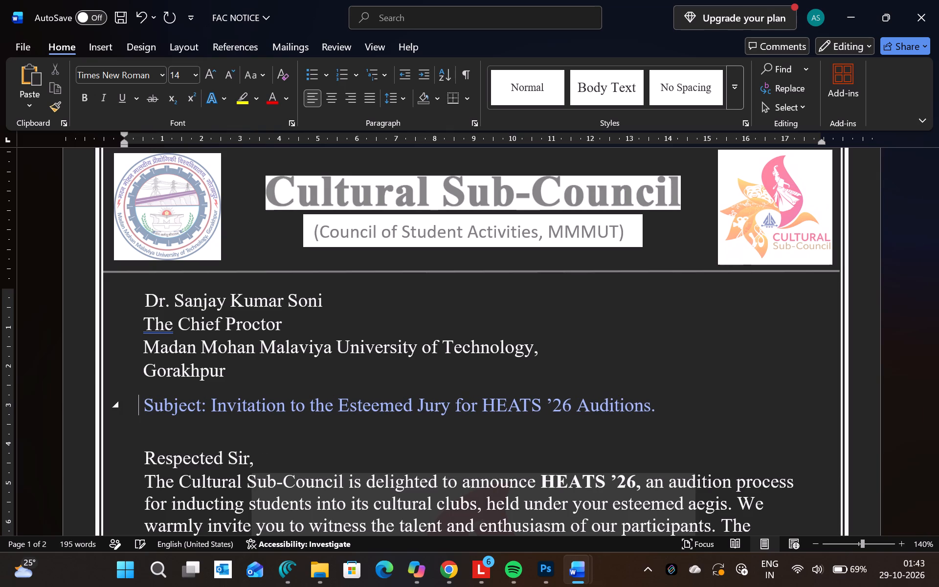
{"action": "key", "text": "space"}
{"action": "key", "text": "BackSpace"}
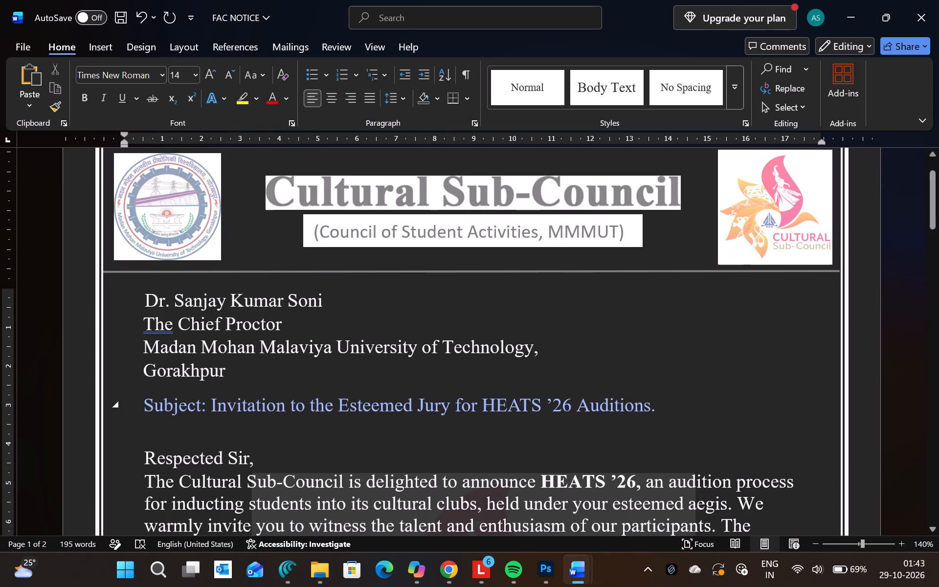
Copy and remove the subject heading line, then paste it back after two new line breaks below Gorakhpur.
{"action": "left_click_drag", "start_coordinate": [143, 403], "coordinate": [640, 384]}
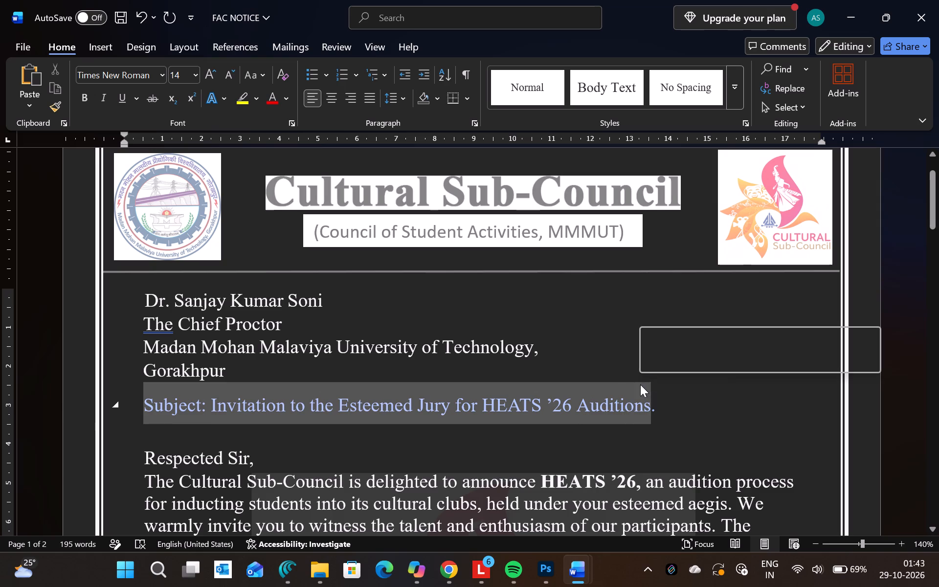
{"action": "left_click", "coordinate": [659, 395]}
{"action": "left_click_drag", "start_coordinate": [659, 395], "coordinate": [155, 402]}
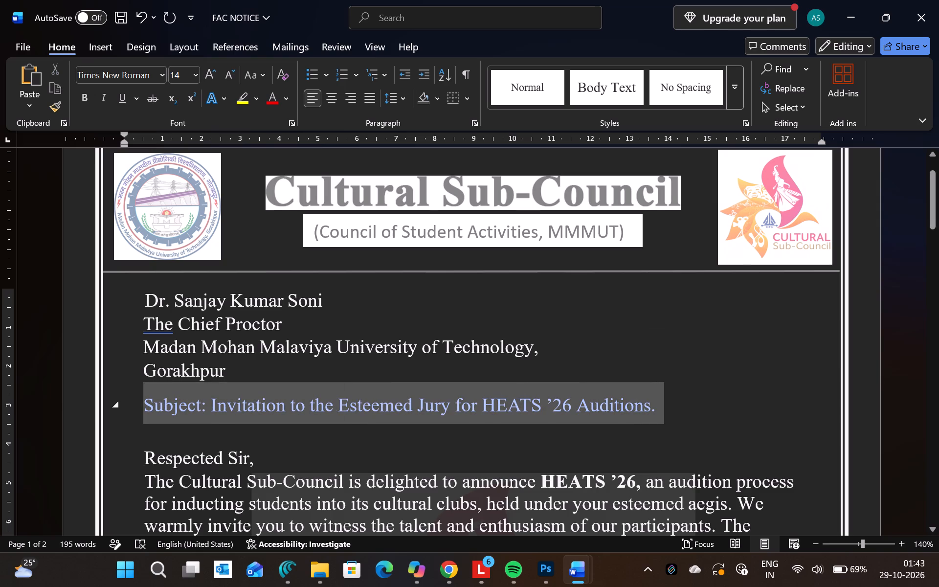
{"action": "left_click_drag", "start_coordinate": [155, 402], "coordinate": [145, 402]}
{"action": "key", "text": "ctrl+c"}
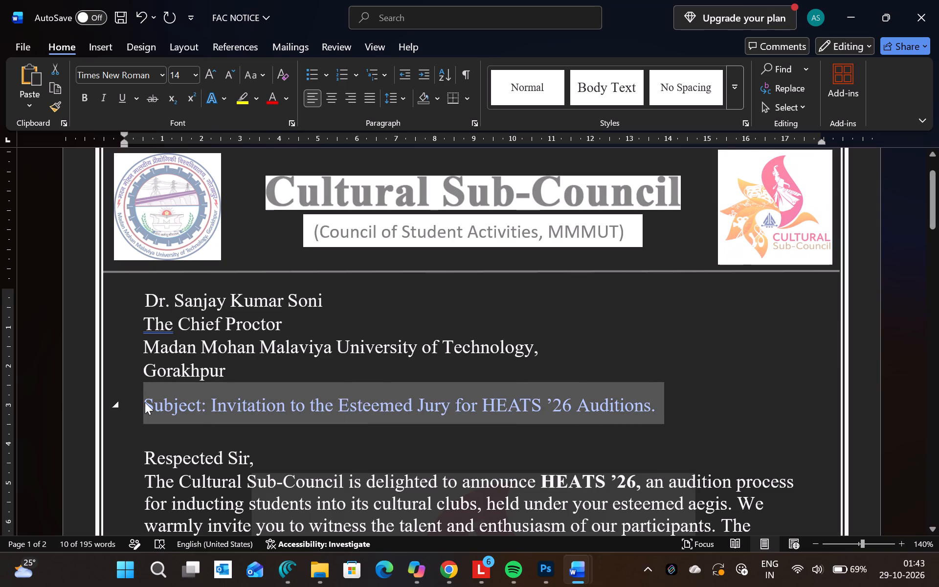
{"action": "key", "text": "BackSpace"}
{"action": "key", "text": "BackSpace"}
{"action": "key", "text": "BackSpace"}
{"action": "key", "text": "BackSpace"}
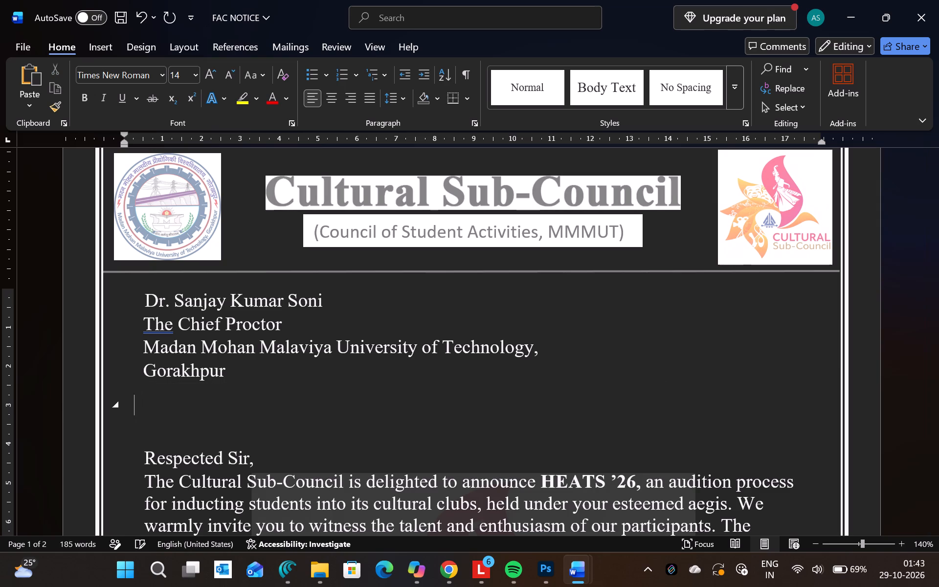
{"action": "key", "text": "BackSpace"}
{"action": "key", "text": "BackSpace"}
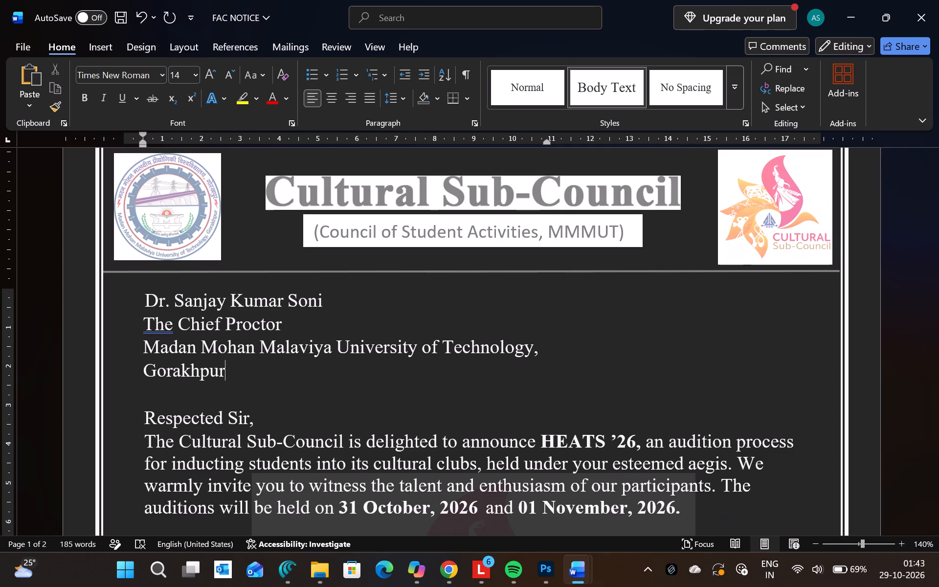
{"action": "key", "text": "Return"}
{"action": "key", "text": "Return"}
{"action": "key", "text": "ctrl+v"}
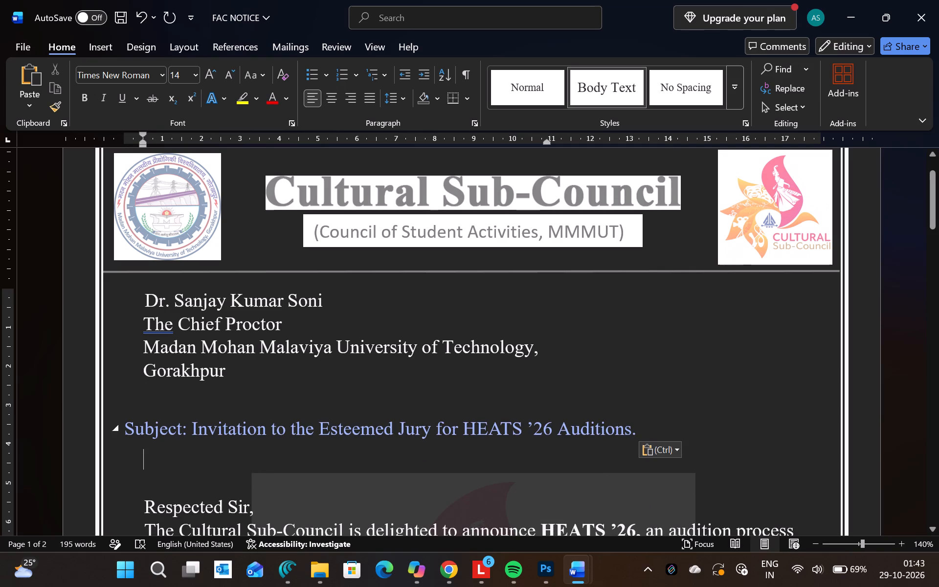
Copy the re-pasted subject line and delete it from below the address block.
{"action": "left_click_drag", "start_coordinate": [126, 426], "coordinate": [633, 411]}
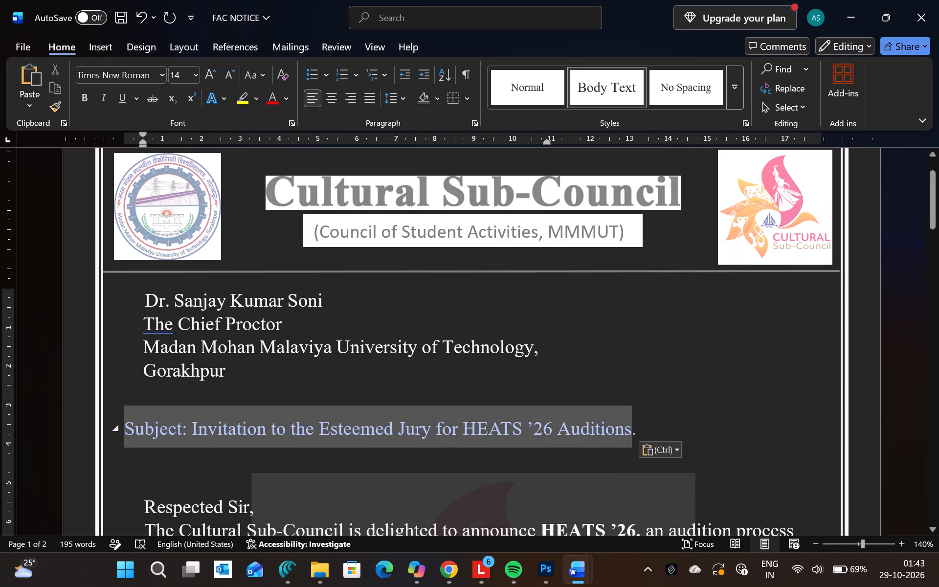
{"action": "left_click_drag", "start_coordinate": [633, 411], "coordinate": [633, 429]}
{"action": "left_click_drag", "start_coordinate": [633, 429], "coordinate": [635, 430]}
{"action": "key", "text": "ctrl+c"}
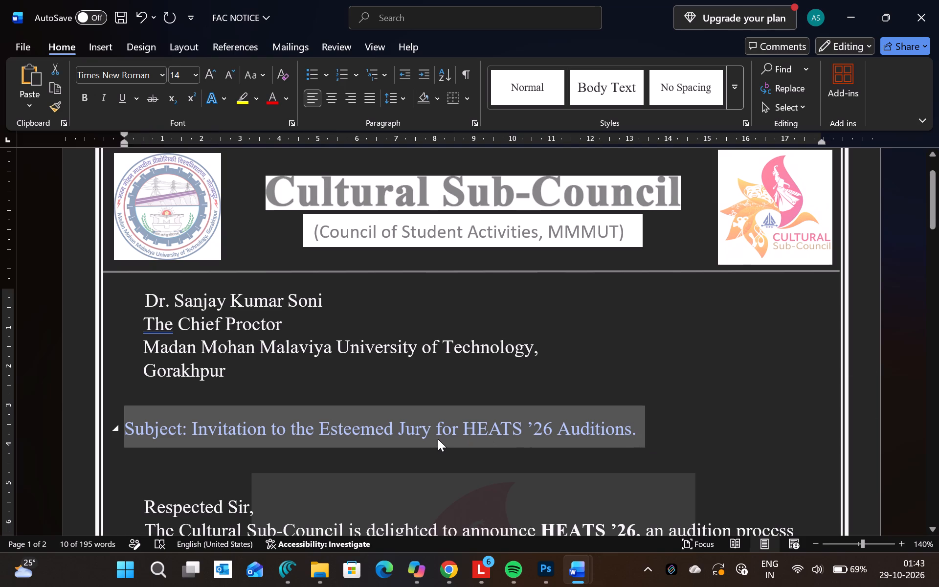
{"action": "key", "text": "BackSpace"}
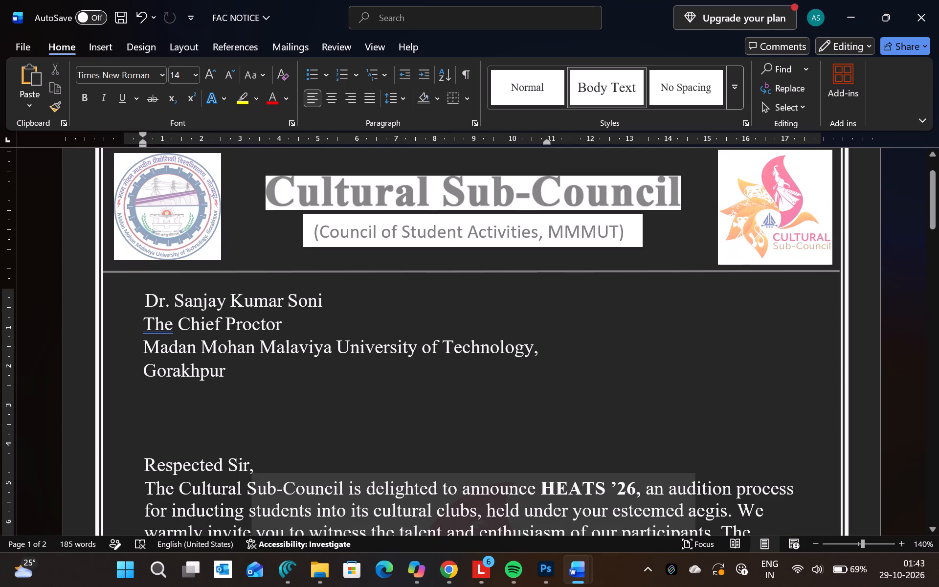
Start a plain subject line between the address block and the salutation with the text "Subject : ".
{"action": "key", "text": "shift+s"}
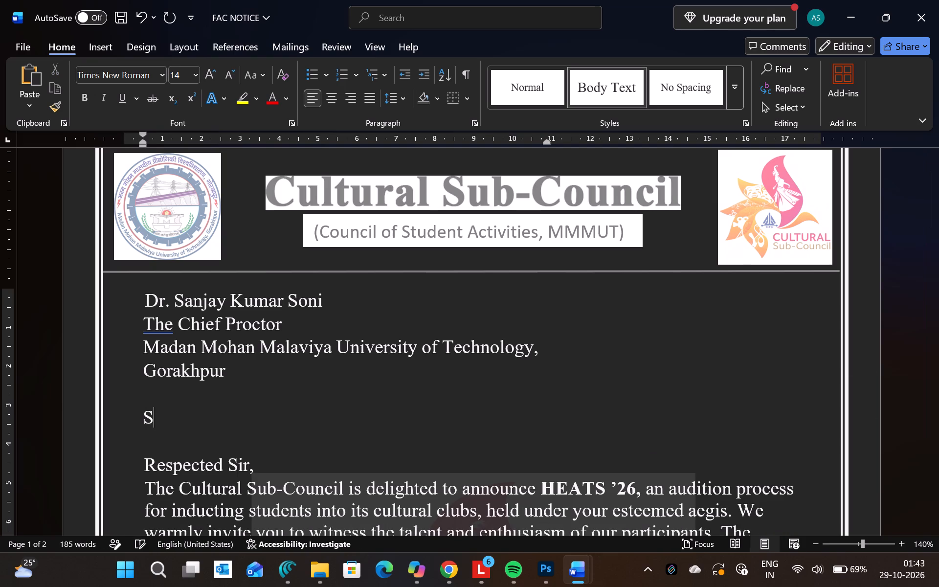
{"action": "type", "text": "ubject"}
{"action": "key", "text": "space"}
{"action": "key", "text": "shift+colon"}
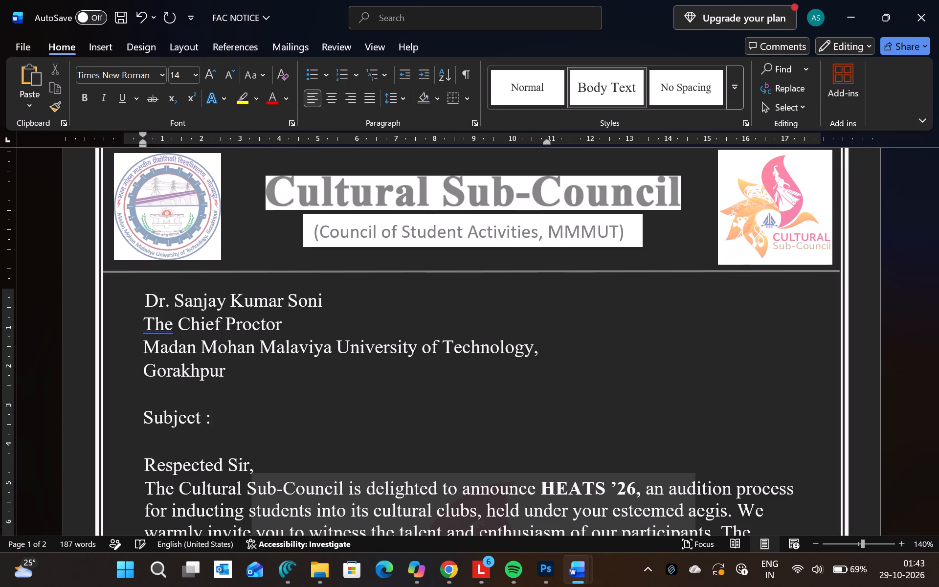
{"action": "key", "text": "space"}
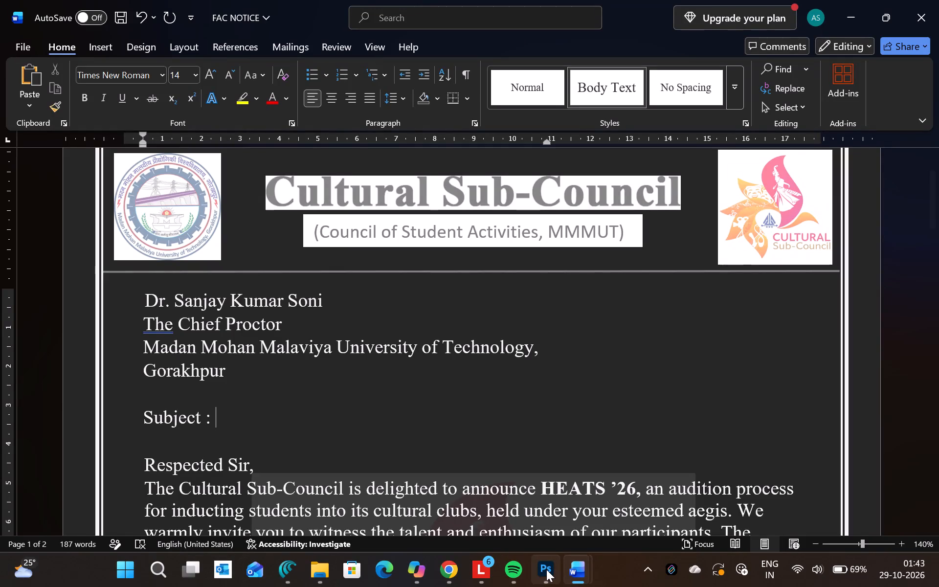
Copy "Invitation to the Esteemed Jury for HEATS ’26 Auditions." from Proctor_Invite_Justified and paste it after "Subject : " in FAC NOTICE.
{"action": "left_click", "coordinate": [546, 569]}
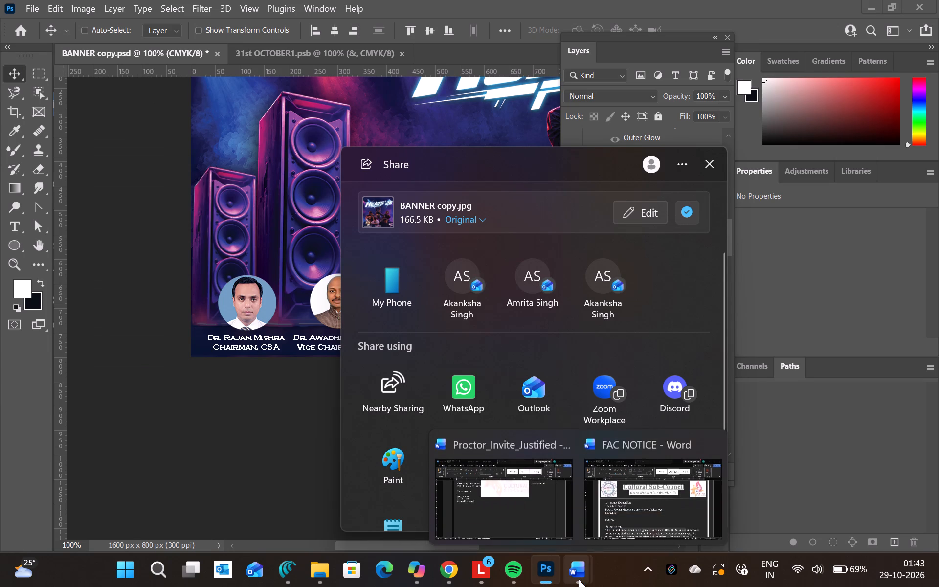
{"action": "left_click", "coordinate": [634, 496]}
{"action": "scroll", "coordinate": [386, 351], "scroll_direction": "down", "scroll_amount": 1}
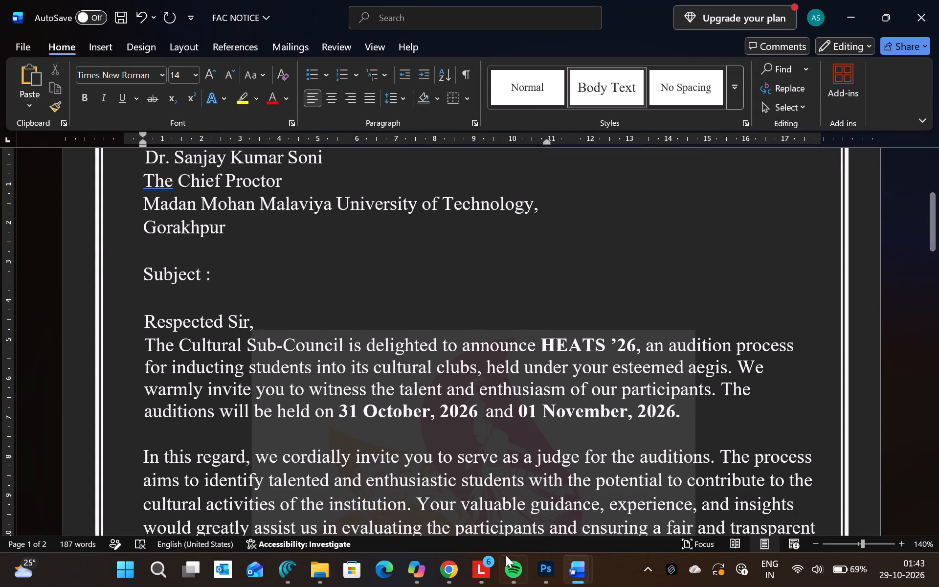
{"action": "left_click", "coordinate": [503, 516]}
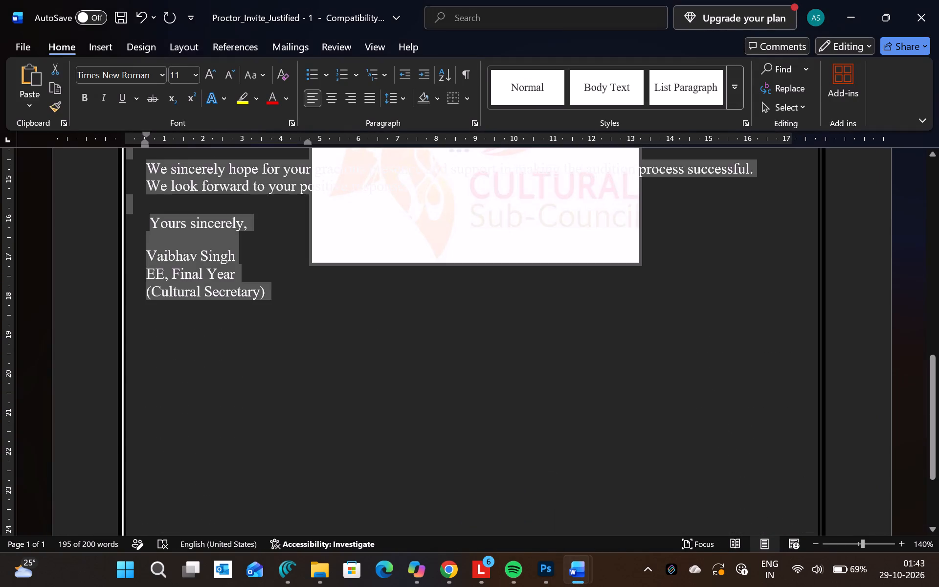
{"action": "scroll", "coordinate": [374, 316], "scroll_direction": "up", "scroll_amount": 1}
{"action": "left_click", "coordinate": [301, 293]}
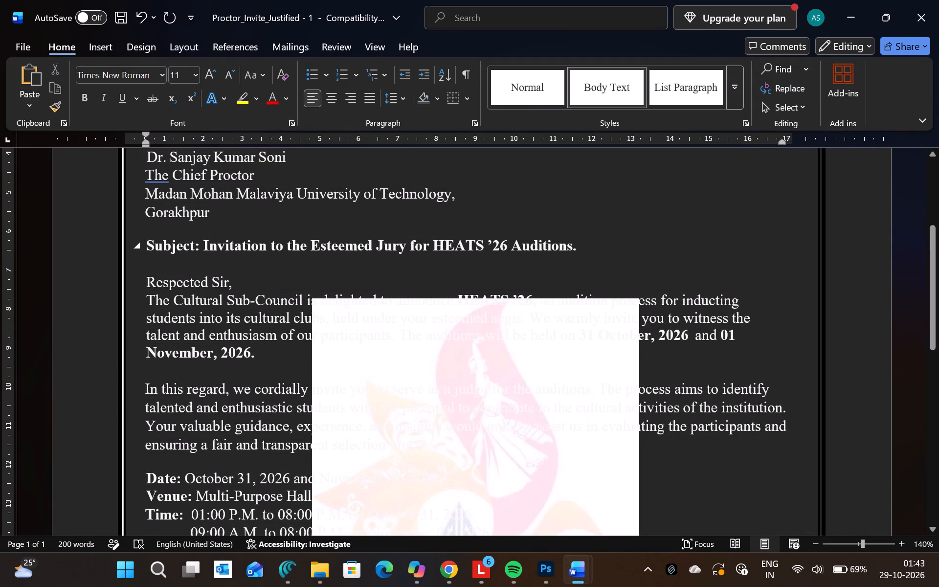
{"action": "left_click_drag", "start_coordinate": [204, 245], "coordinate": [568, 243]}
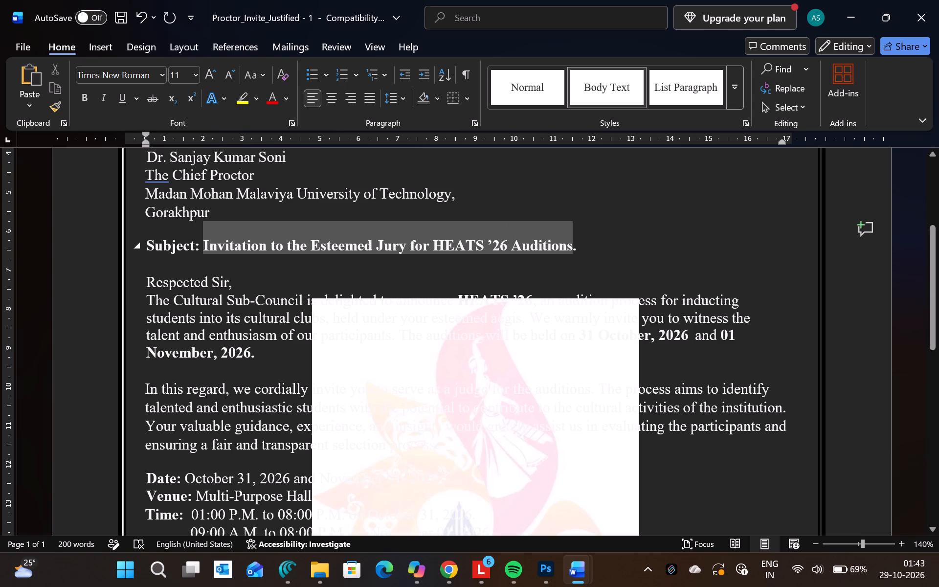
{"action": "left_click_drag", "start_coordinate": [568, 243], "coordinate": [576, 243]}
{"action": "key", "text": "ctrl+c"}
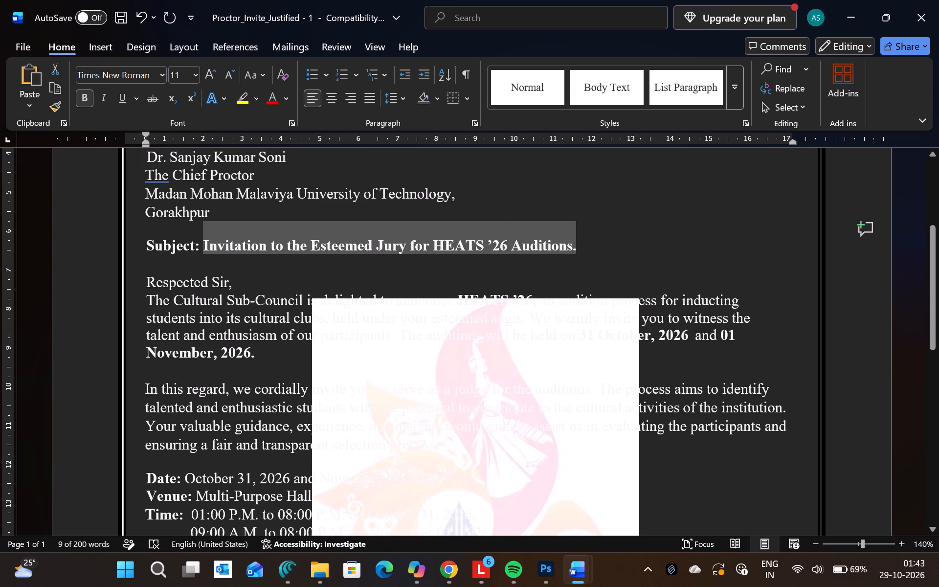
{"action": "left_click", "coordinate": [575, 570]}
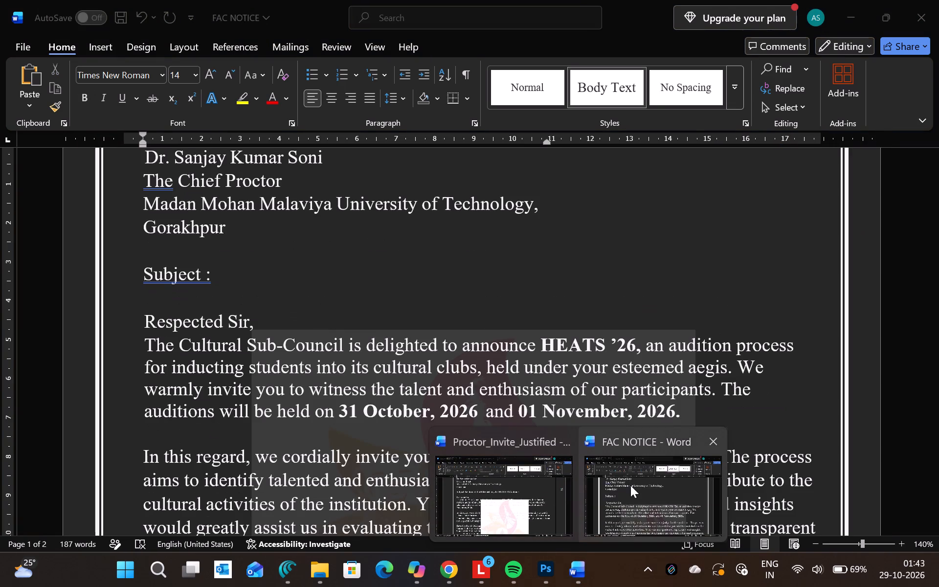
{"action": "left_click", "coordinate": [630, 485]}
{"action": "key", "text": "ctrl+v"}
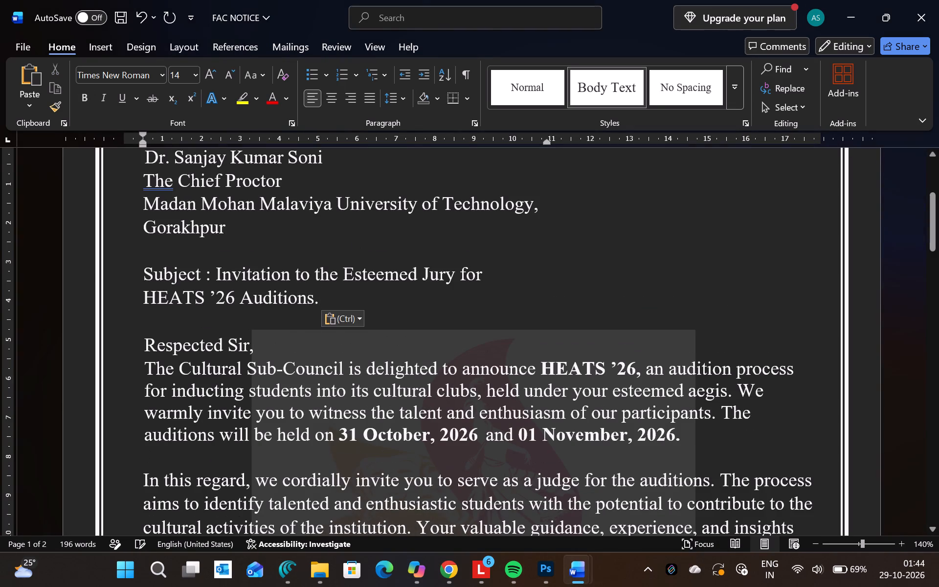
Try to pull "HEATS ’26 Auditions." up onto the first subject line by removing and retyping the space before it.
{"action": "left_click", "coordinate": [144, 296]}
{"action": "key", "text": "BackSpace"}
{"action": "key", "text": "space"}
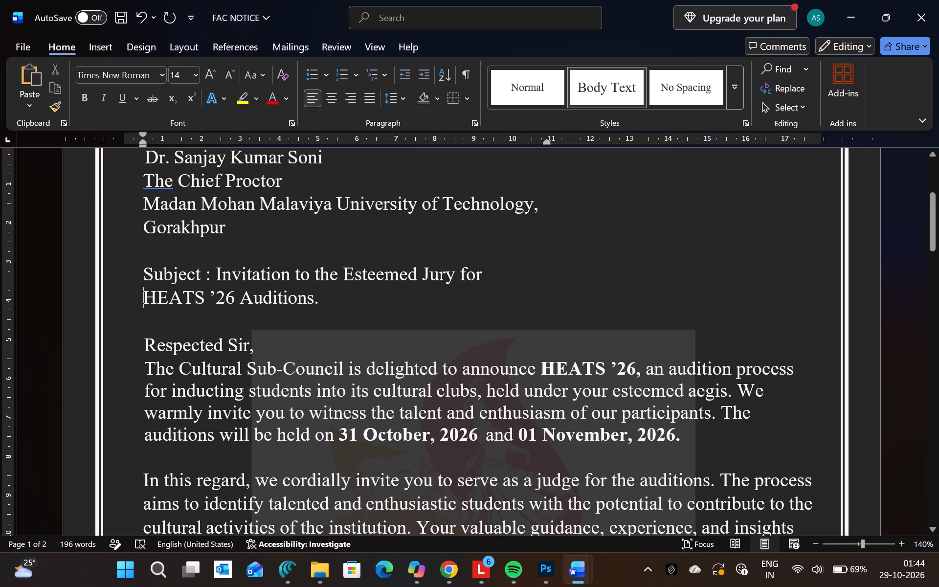
Make the whole two-line subject text bold.
{"action": "left_click_drag", "start_coordinate": [139, 267], "coordinate": [320, 295]}
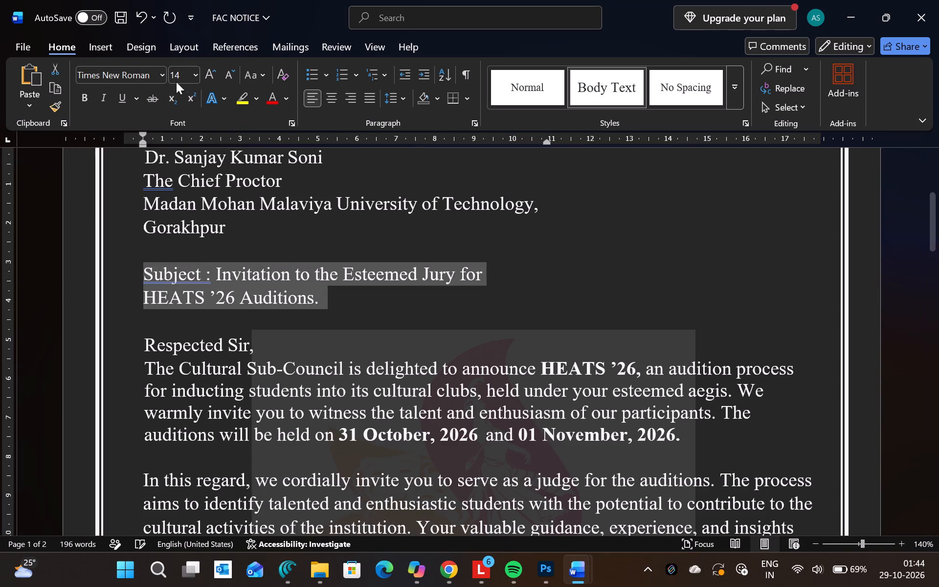
{"action": "left_click", "coordinate": [82, 101]}
{"action": "left_click", "coordinate": [358, 249]}
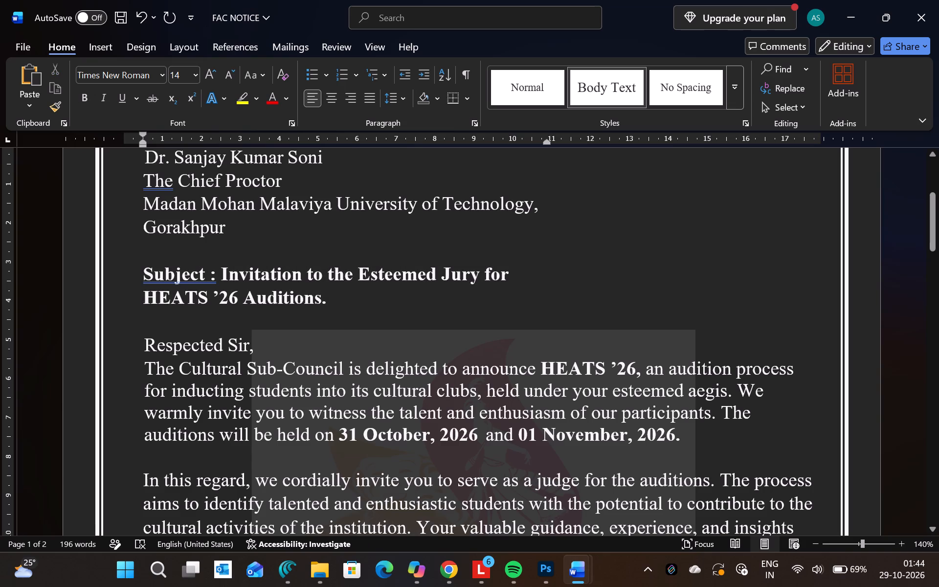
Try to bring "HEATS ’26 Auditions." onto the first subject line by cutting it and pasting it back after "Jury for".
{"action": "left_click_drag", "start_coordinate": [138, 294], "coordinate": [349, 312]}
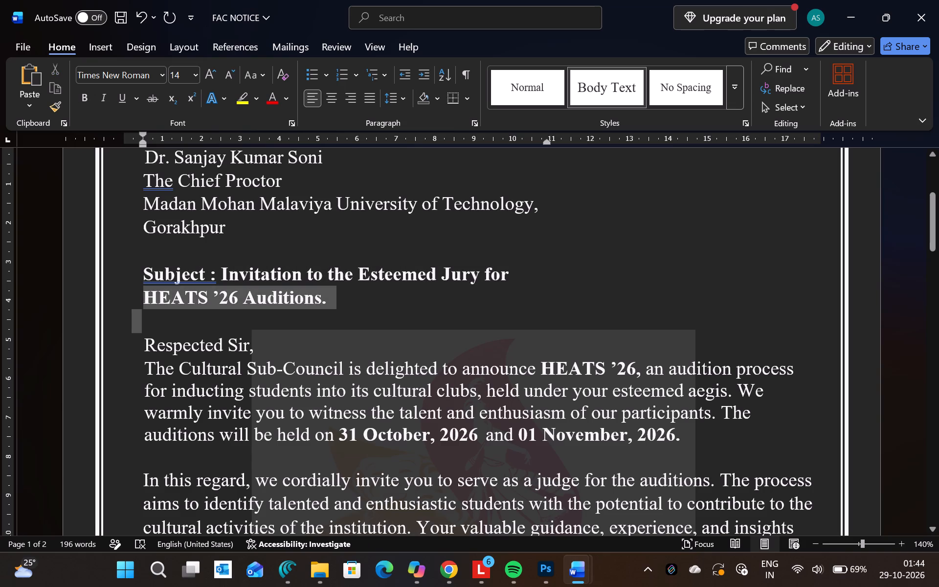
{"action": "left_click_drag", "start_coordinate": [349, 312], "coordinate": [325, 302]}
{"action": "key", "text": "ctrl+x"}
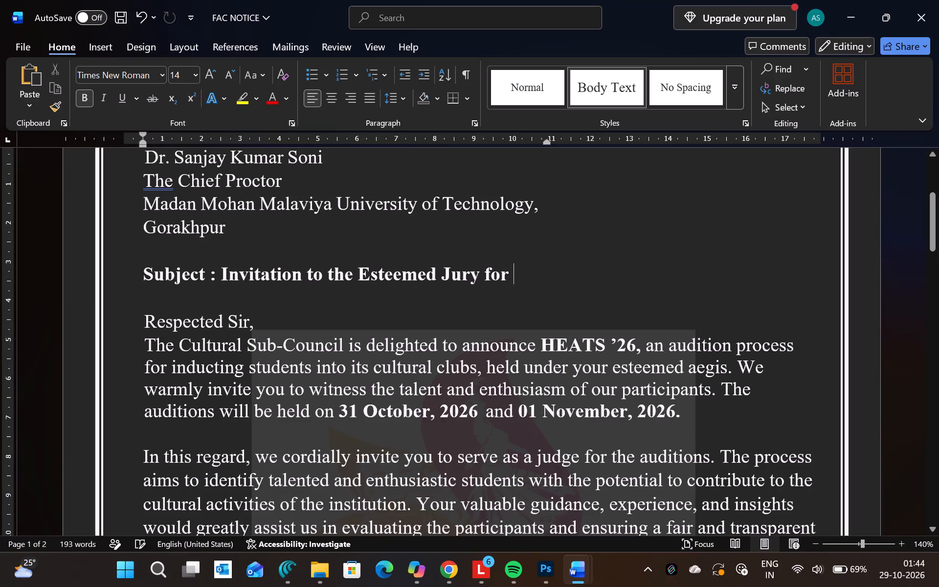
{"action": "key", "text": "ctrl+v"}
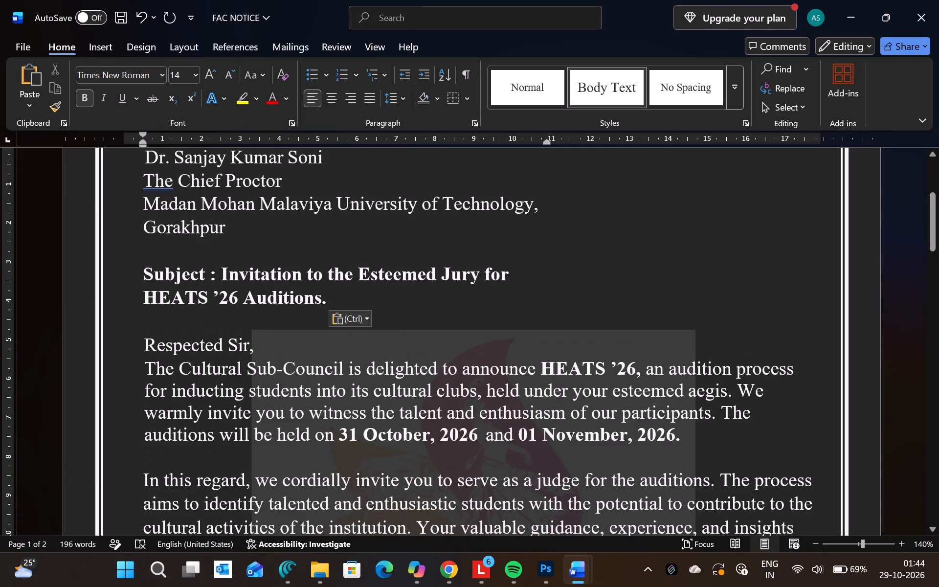
Save a copy of the letter to the Desktop folder as a PDF named "Proctor Invite".
{"action": "left_click", "coordinate": [34, 46]}
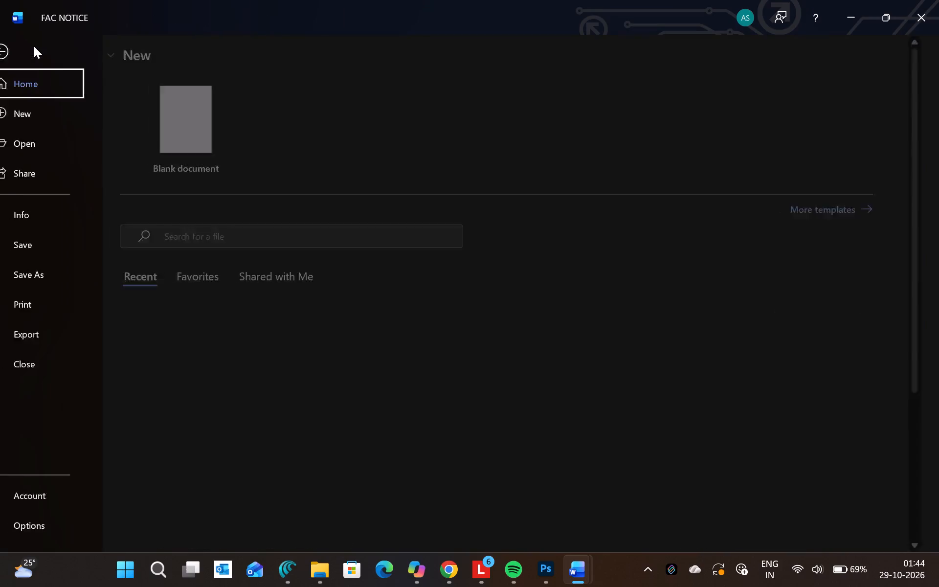
{"action": "left_click", "coordinate": [45, 272]}
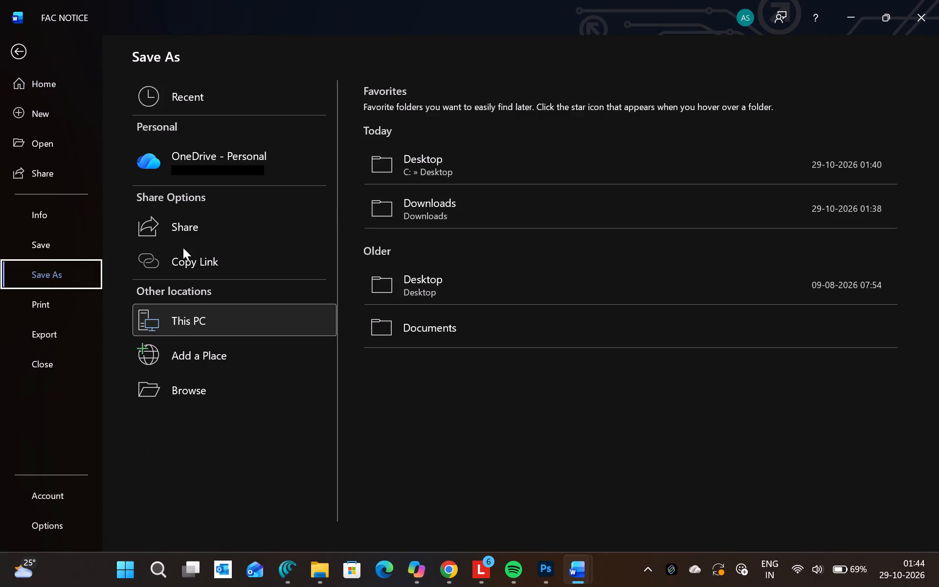
{"action": "left_click", "coordinate": [420, 274]}
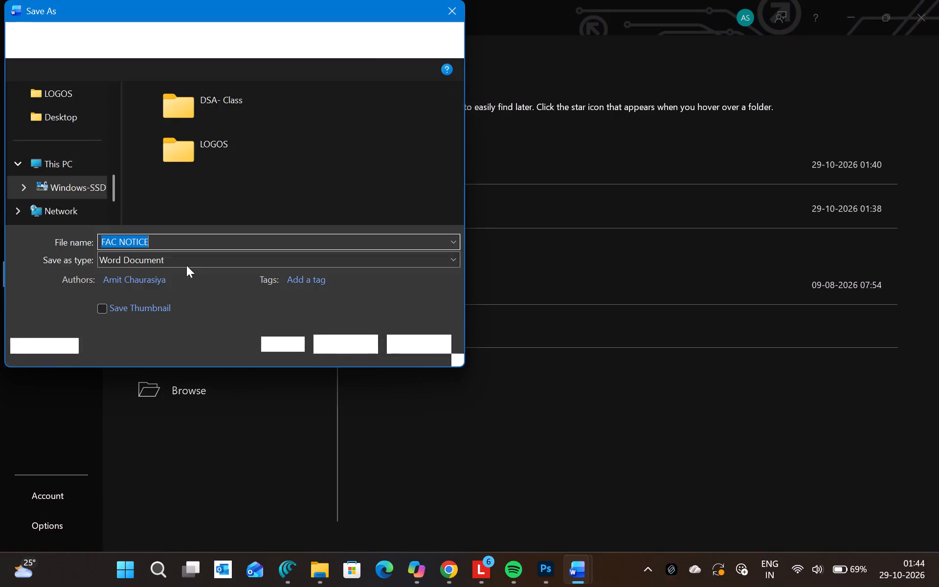
{"action": "scroll", "coordinate": [70, 210], "scroll_direction": "down", "scroll_amount": 1}
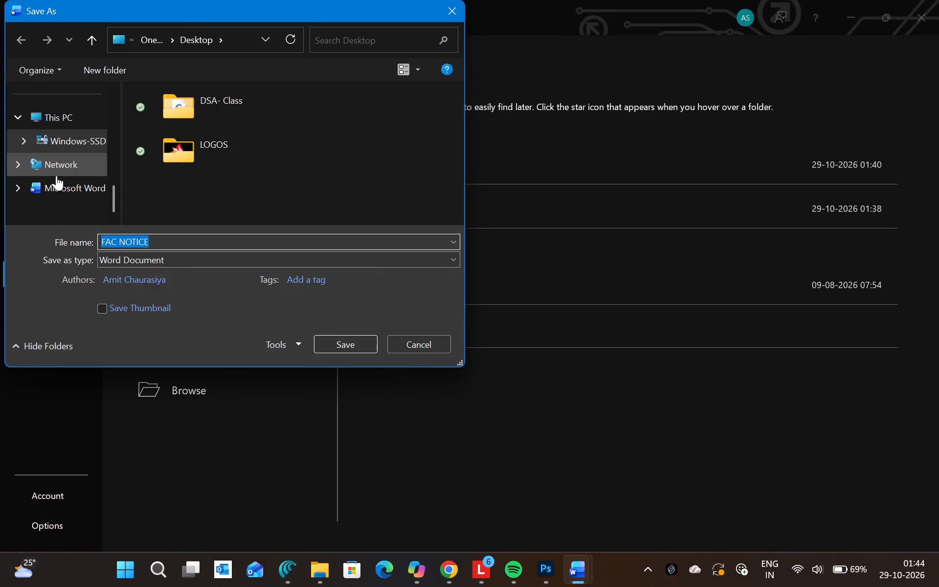
{"action": "scroll", "coordinate": [45, 180], "scroll_direction": "up", "scroll_amount": 2}
{"action": "left_click", "coordinate": [64, 190]}
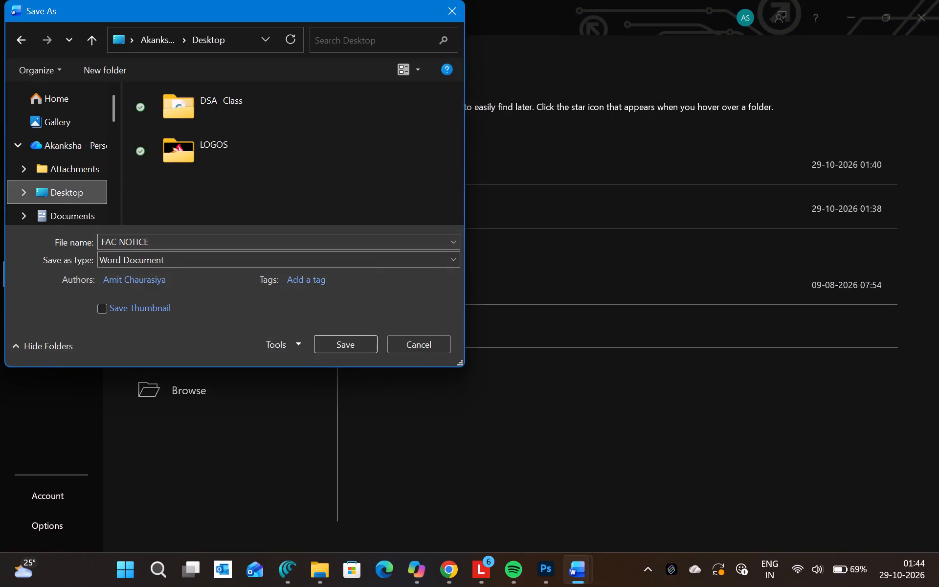
{"action": "left_click", "coordinate": [186, 243]}
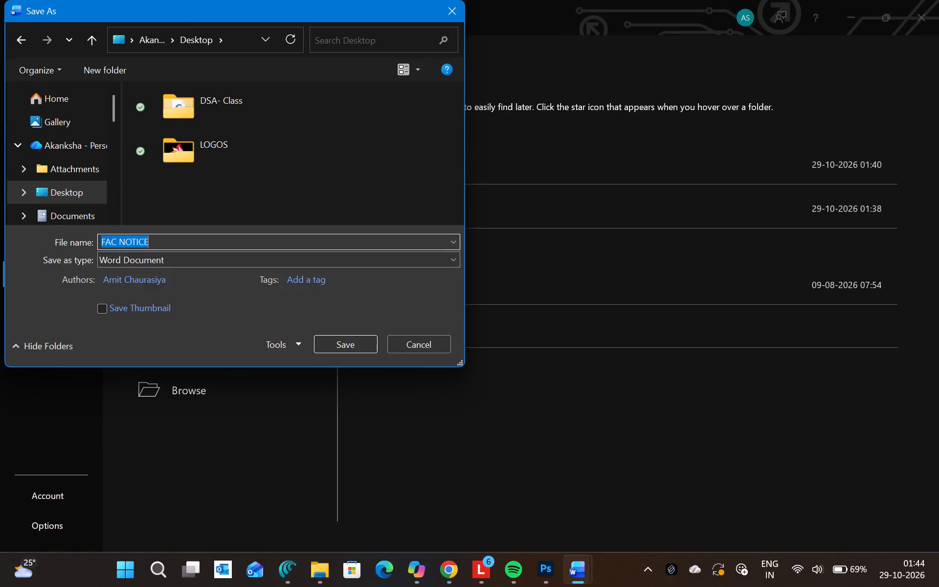
{"action": "type", "text": "Proctor Invite"}
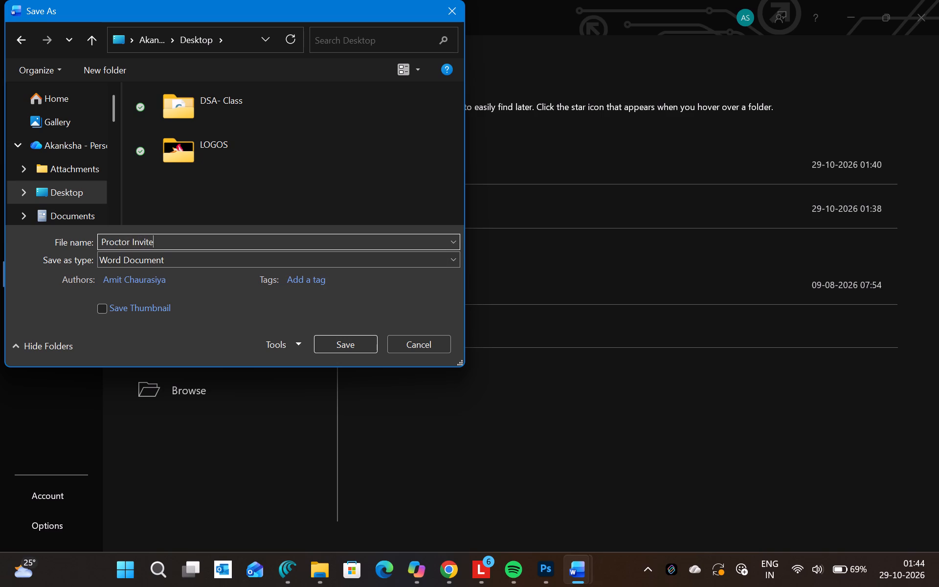
{"action": "left_click", "coordinate": [442, 256]}
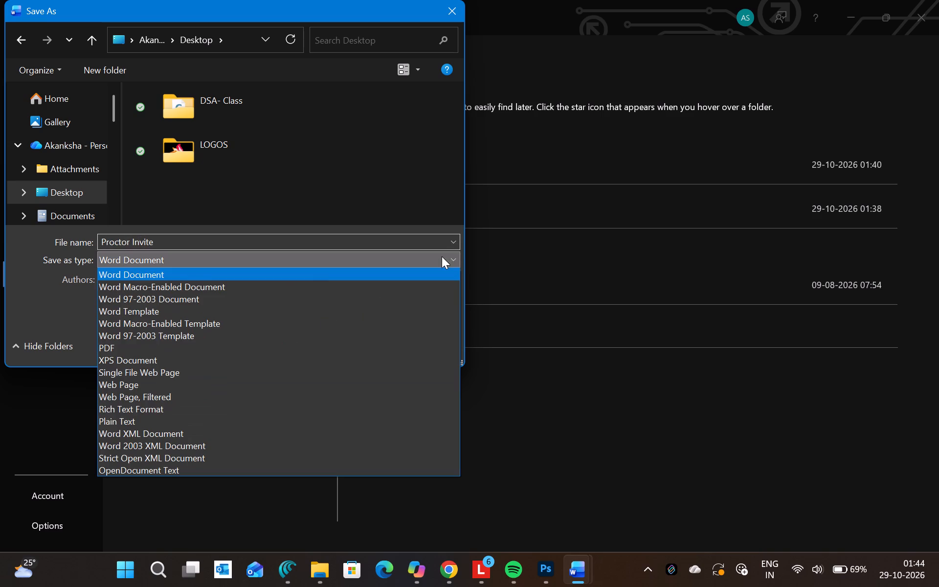
{"action": "left_click", "coordinate": [132, 345]}
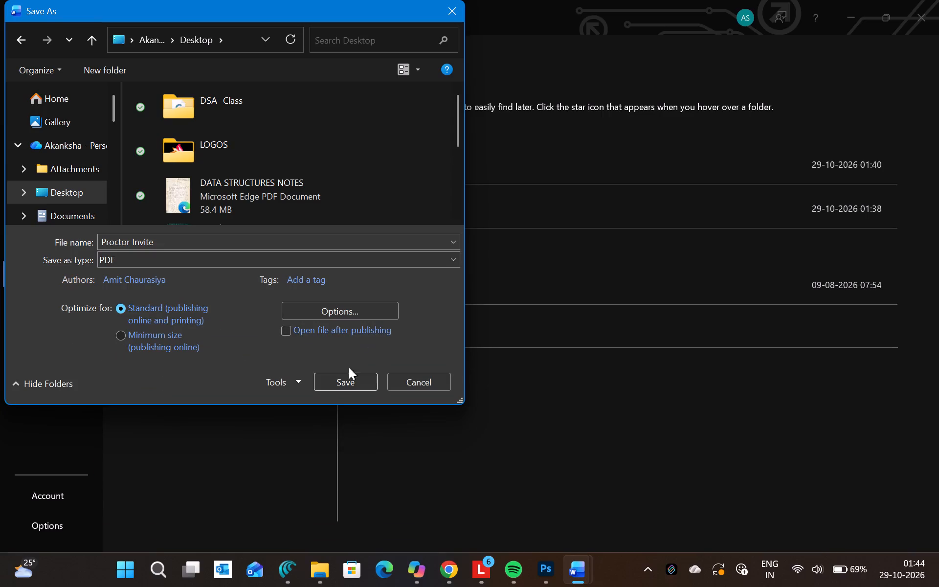
{"action": "left_click", "coordinate": [349, 384]}
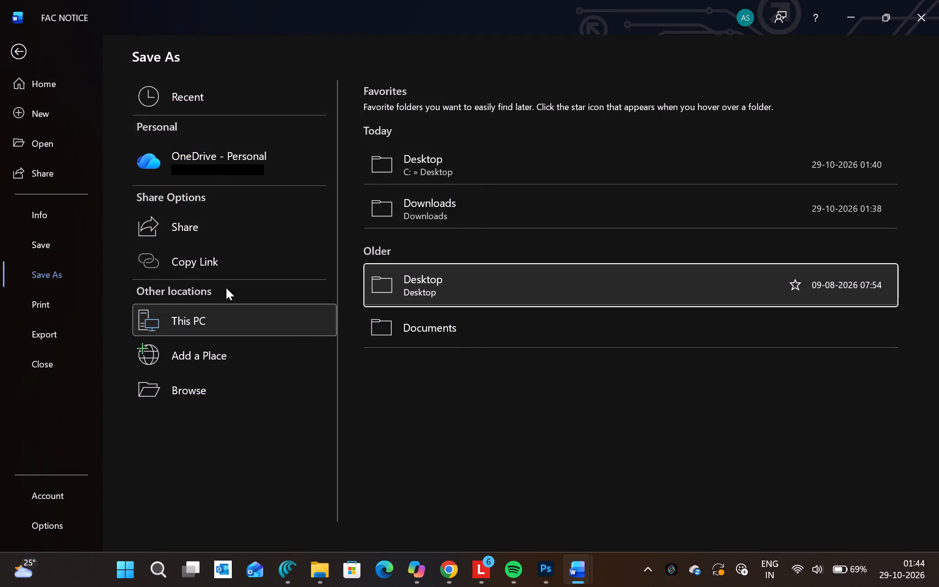
Minimize the FAC NOTICE document window and try to minimize the Photoshop window behind it.
{"action": "left_click", "coordinate": [861, 18]}
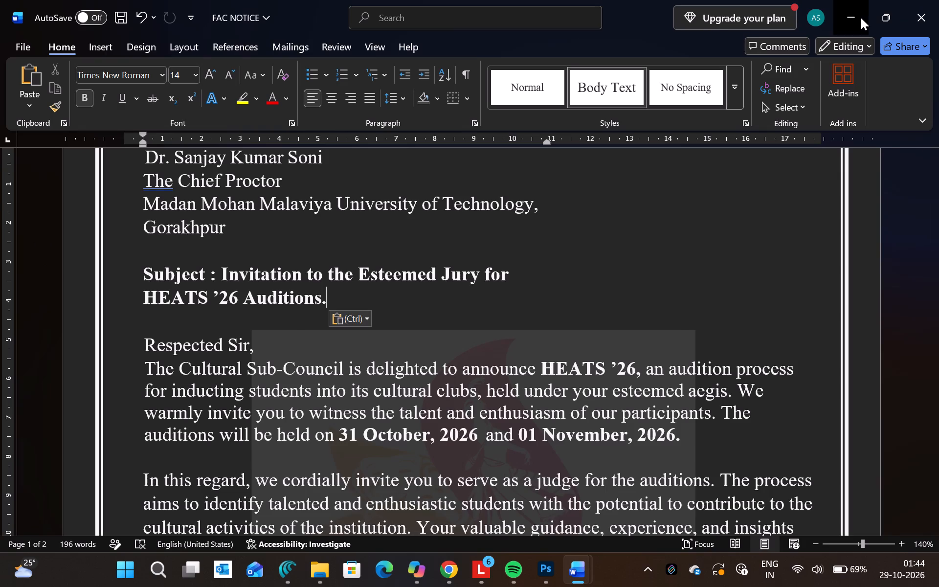
{"action": "left_click", "coordinate": [855, 18]}
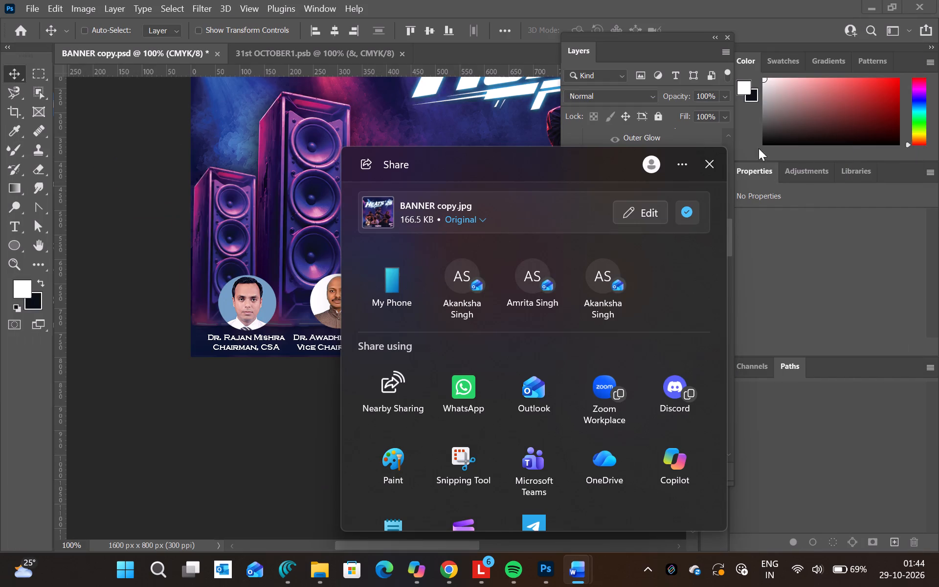
{"action": "left_click", "coordinate": [872, 8]}
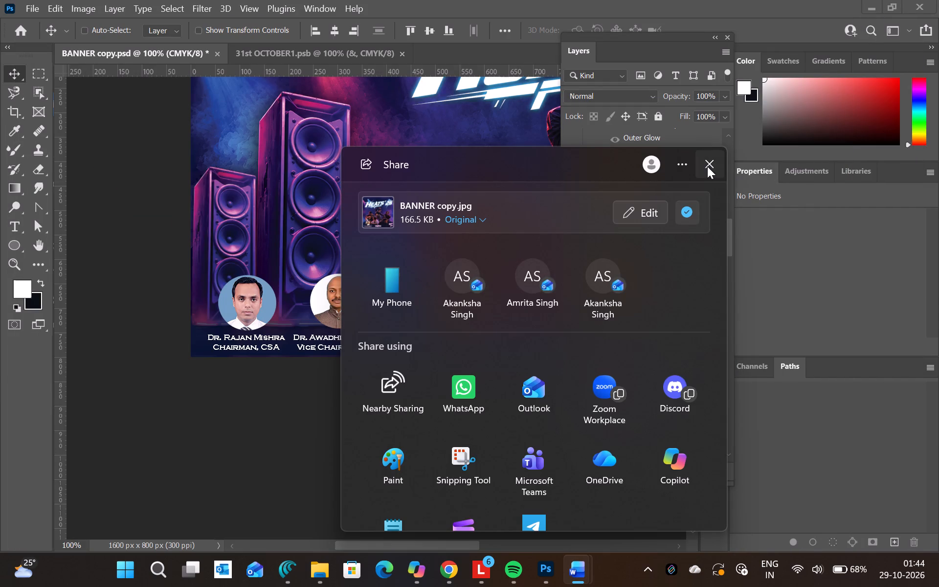
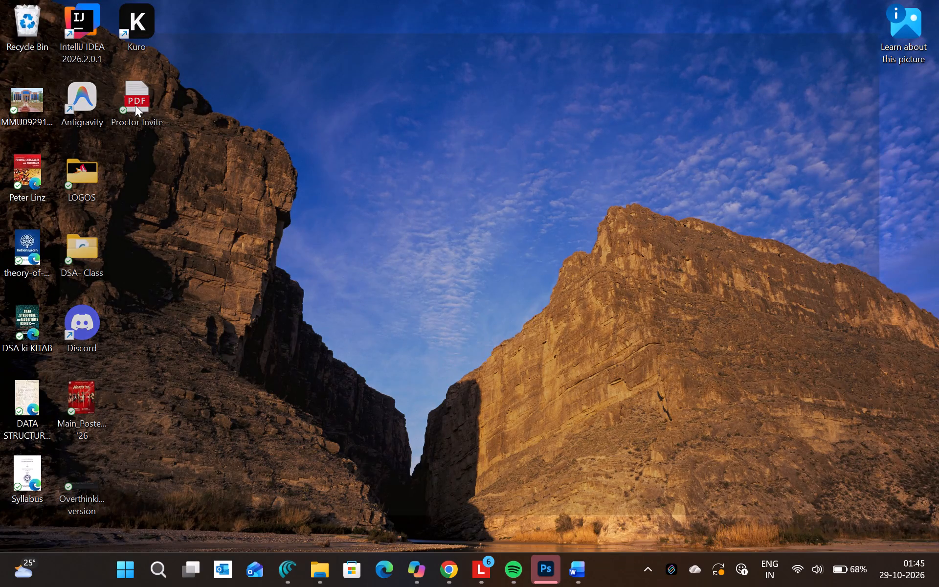
Review the exported Proctor Invite PDF in Edge, checking the subject lines, body text, date, venue and time layout.
{"action": "scroll", "coordinate": [454, 292], "scroll_direction": "down", "scroll_amount": 2}
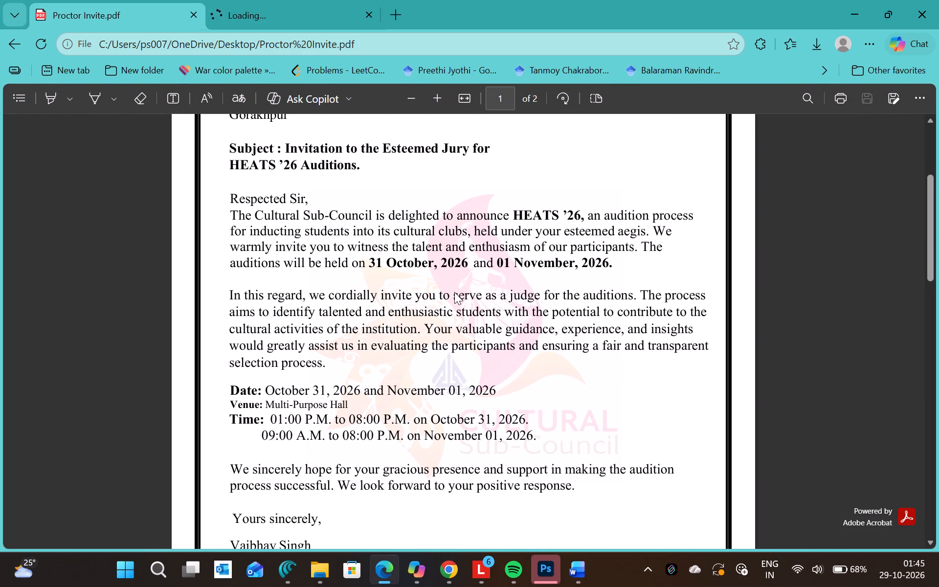
{"action": "scroll", "coordinate": [454, 292], "scroll_direction": "down", "scroll_amount": 2}
{"action": "scroll", "coordinate": [454, 292], "scroll_direction": "right", "scroll_amount": 1}
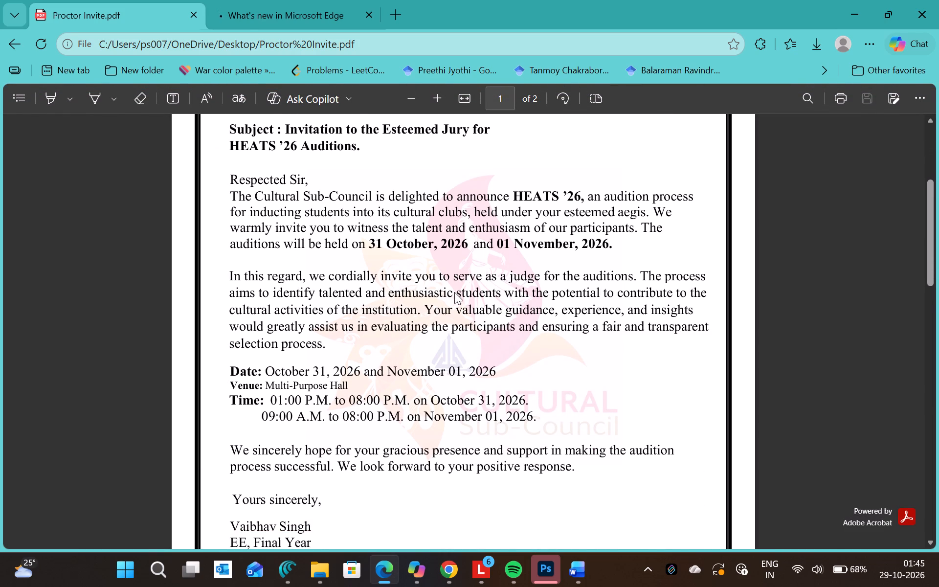
{"action": "scroll", "coordinate": [454, 292], "scroll_direction": "right", "scroll_amount": 2}
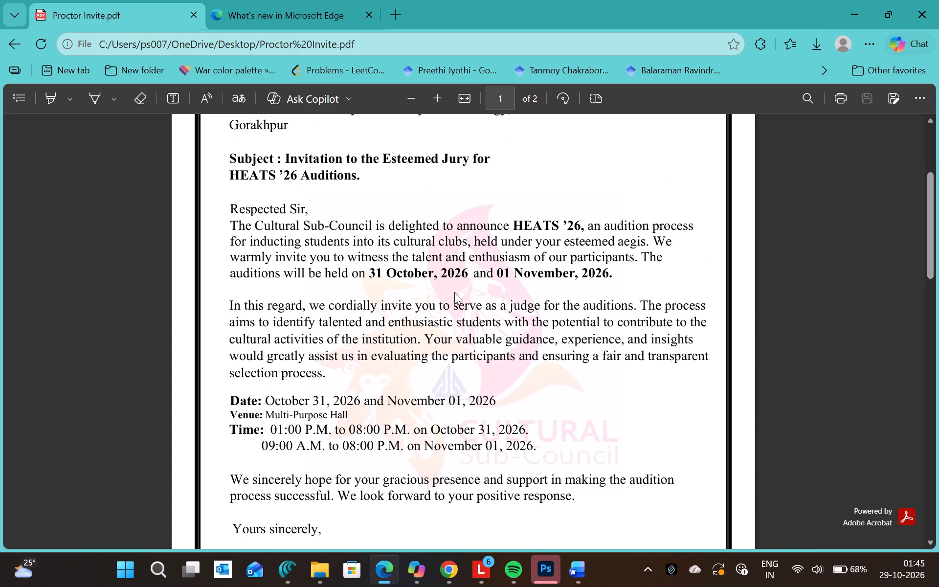
{"action": "scroll", "coordinate": [454, 292], "scroll_direction": "right", "scroll_amount": 1}
{"action": "scroll", "coordinate": [454, 292], "scroll_direction": "up", "scroll_amount": 2}
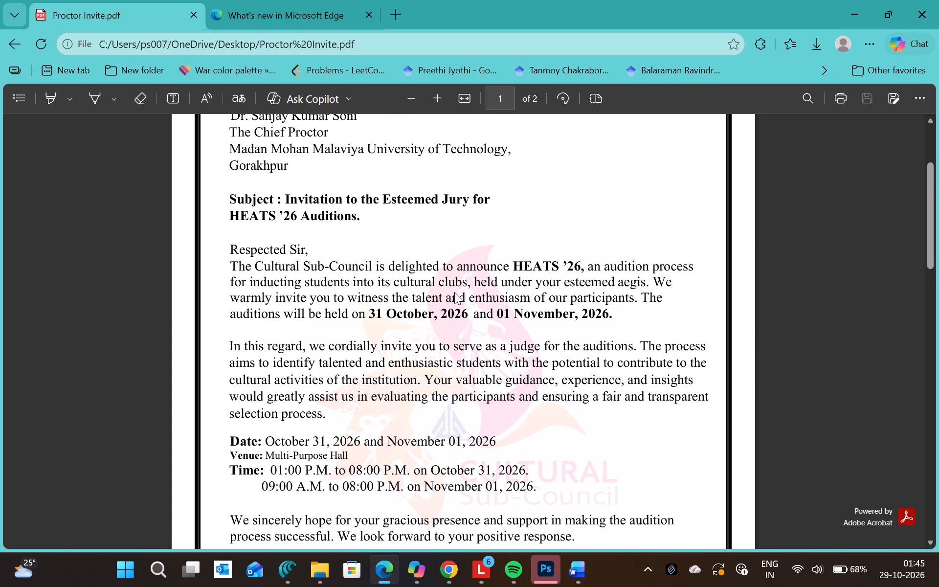
{"action": "scroll", "coordinate": [454, 292], "scroll_direction": "up", "scroll_amount": 1}
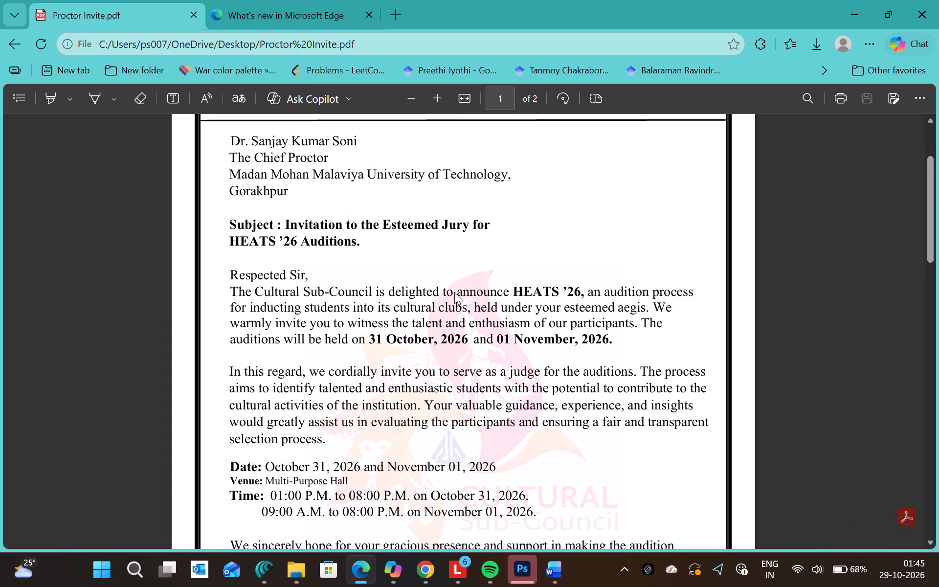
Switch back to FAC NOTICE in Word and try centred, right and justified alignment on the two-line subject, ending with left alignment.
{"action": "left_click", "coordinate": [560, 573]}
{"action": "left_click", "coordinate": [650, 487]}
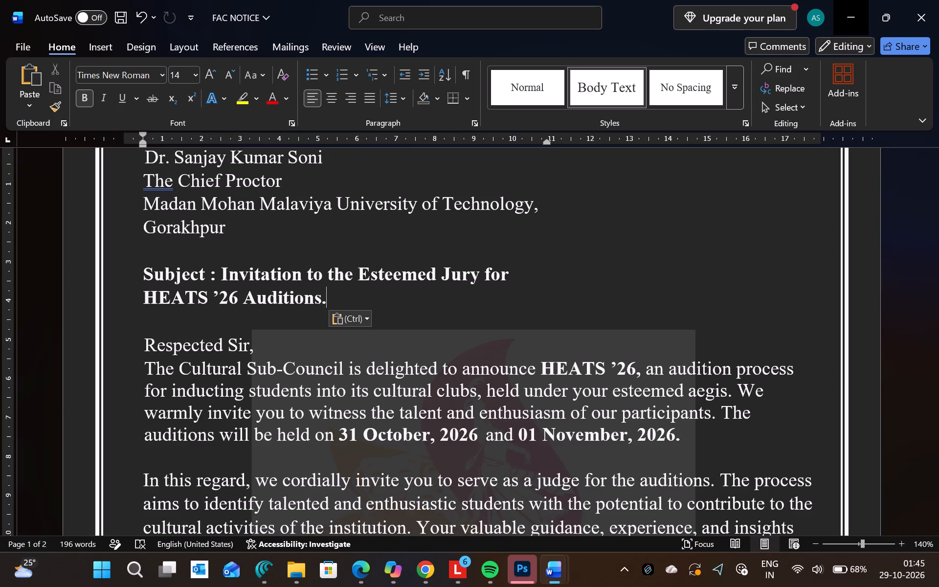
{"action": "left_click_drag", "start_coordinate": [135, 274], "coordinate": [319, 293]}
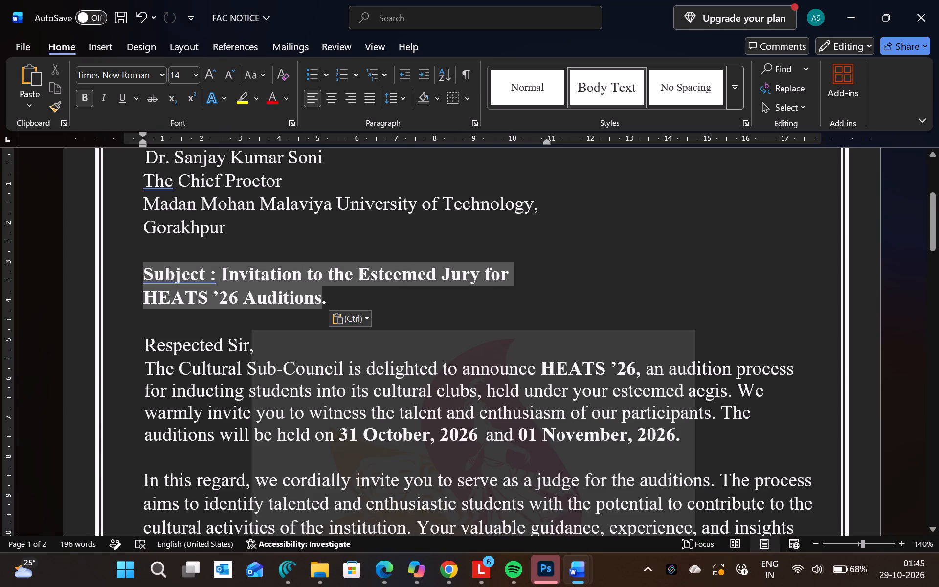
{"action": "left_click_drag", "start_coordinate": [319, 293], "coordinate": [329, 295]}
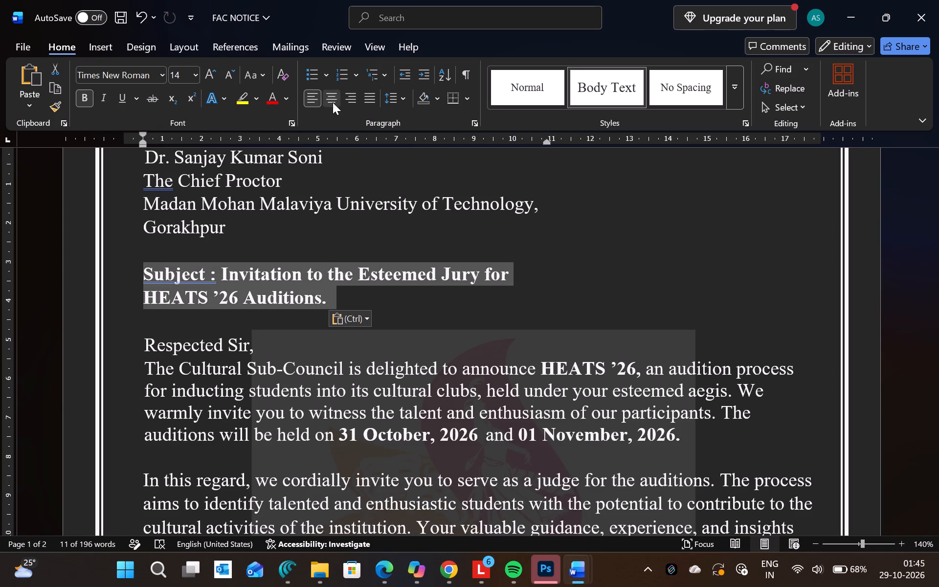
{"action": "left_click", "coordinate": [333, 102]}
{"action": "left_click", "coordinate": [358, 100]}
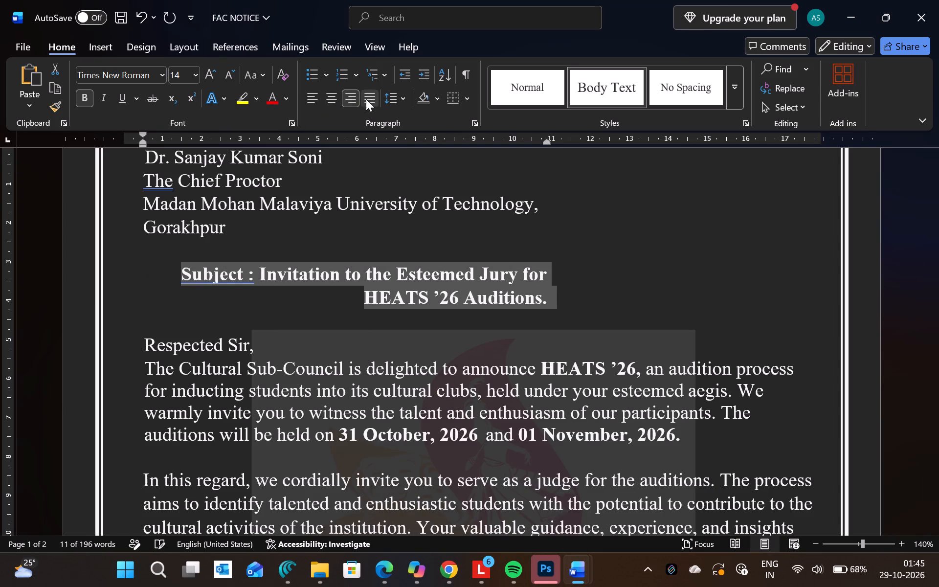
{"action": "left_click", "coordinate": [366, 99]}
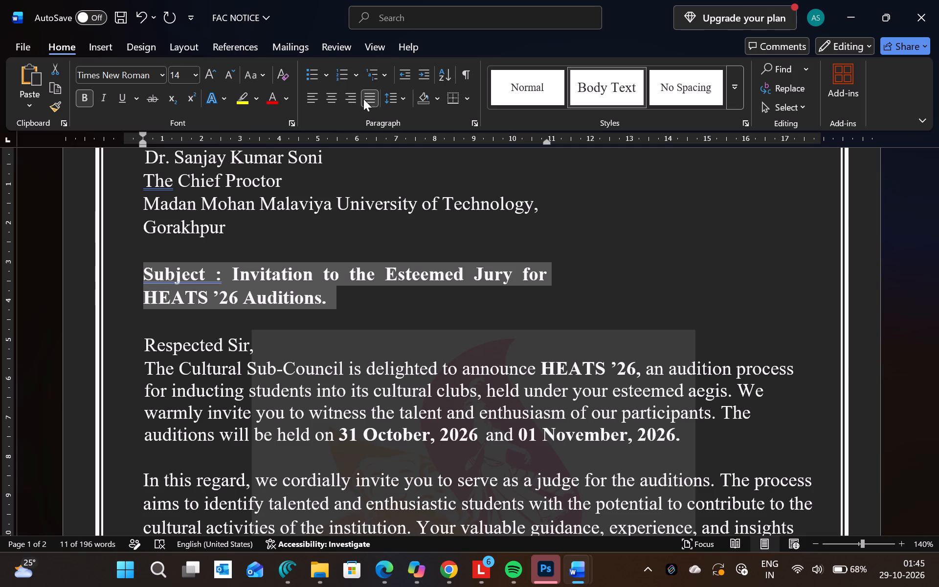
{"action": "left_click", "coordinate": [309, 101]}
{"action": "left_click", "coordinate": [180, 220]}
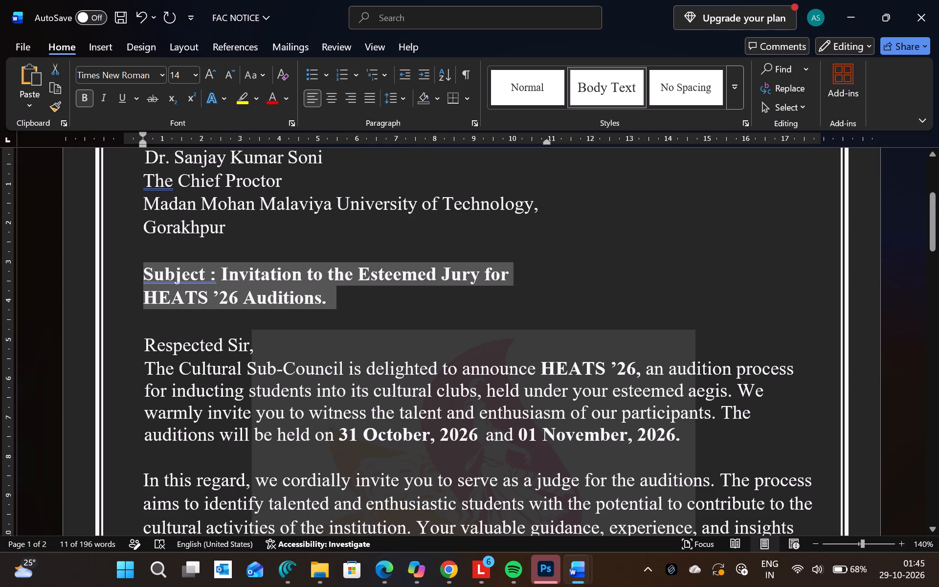
Run the proofing check and ignore the grammar flags on "The" in the addressee block and on "Subject :".
{"action": "double_click", "coordinate": [146, 184]}
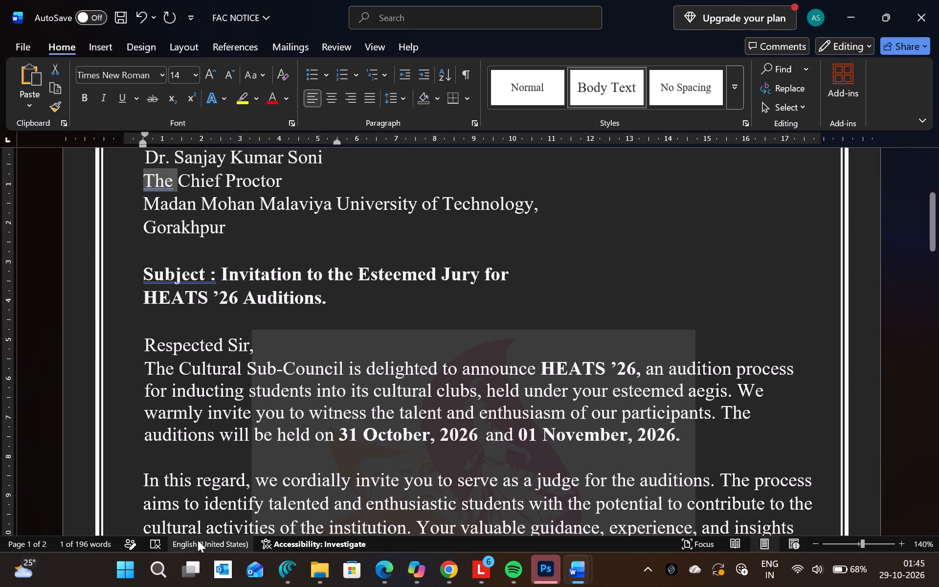
{"action": "left_click", "coordinate": [154, 543]}
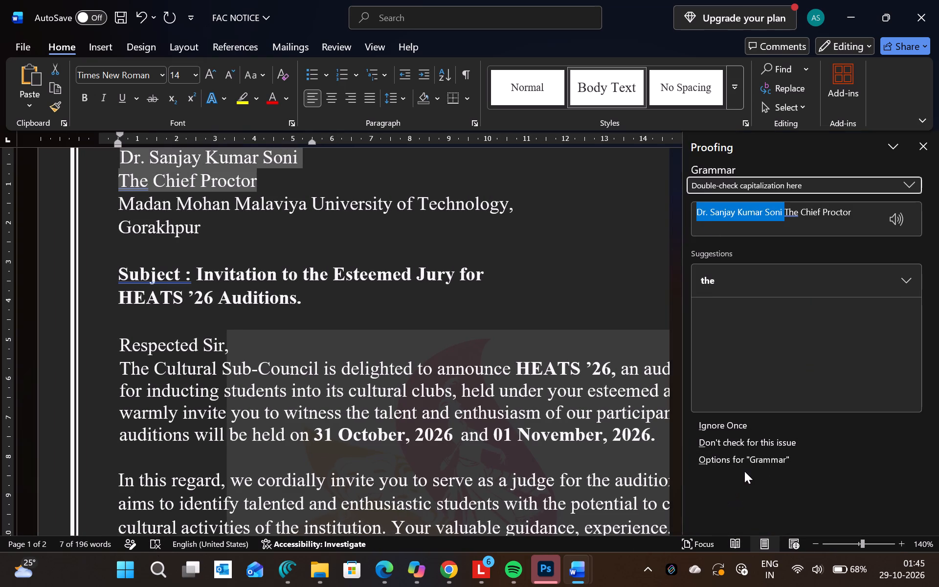
{"action": "scroll", "coordinate": [744, 471], "scroll_direction": "down", "scroll_amount": 1}
{"action": "scroll", "coordinate": [752, 330], "scroll_direction": "up", "scroll_amount": 2}
{"action": "scroll", "coordinate": [801, 194], "scroll_direction": "up", "scroll_amount": 1}
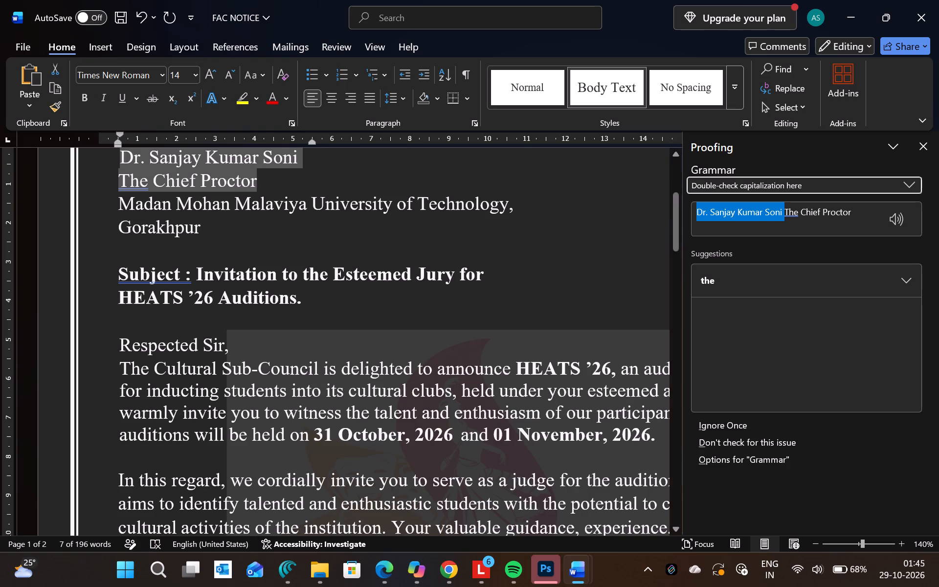
{"action": "left_click", "coordinate": [163, 542]}
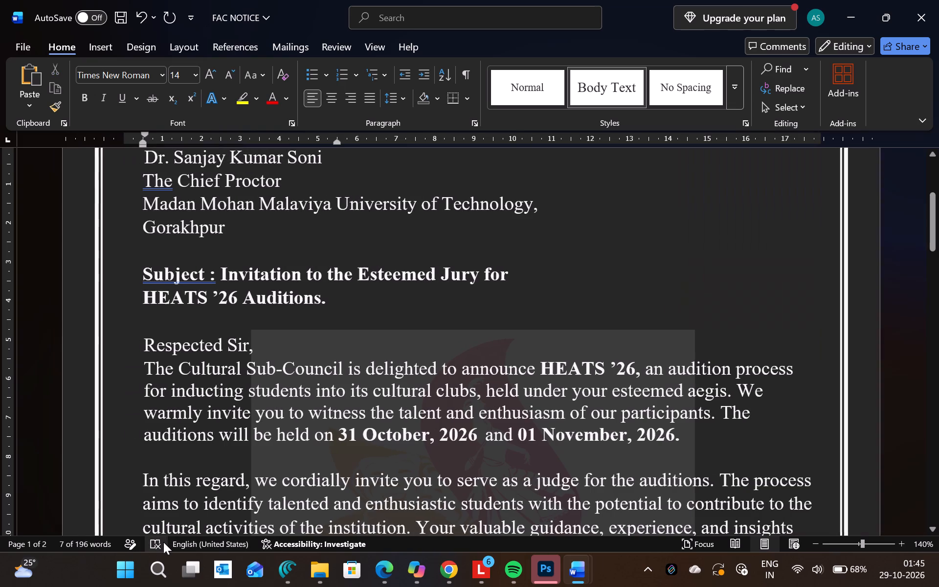
{"action": "left_click", "coordinate": [142, 544]}
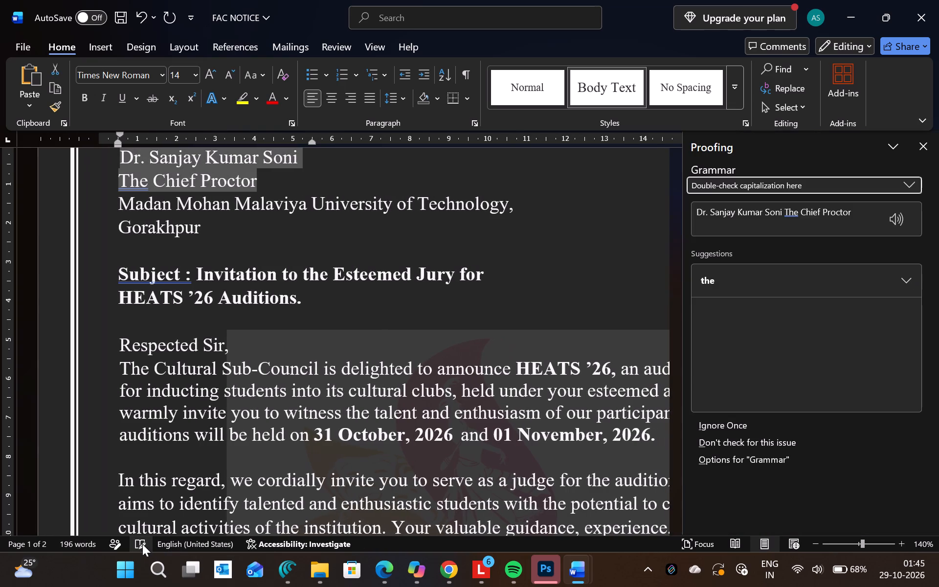
{"action": "left_click", "coordinate": [909, 283]}
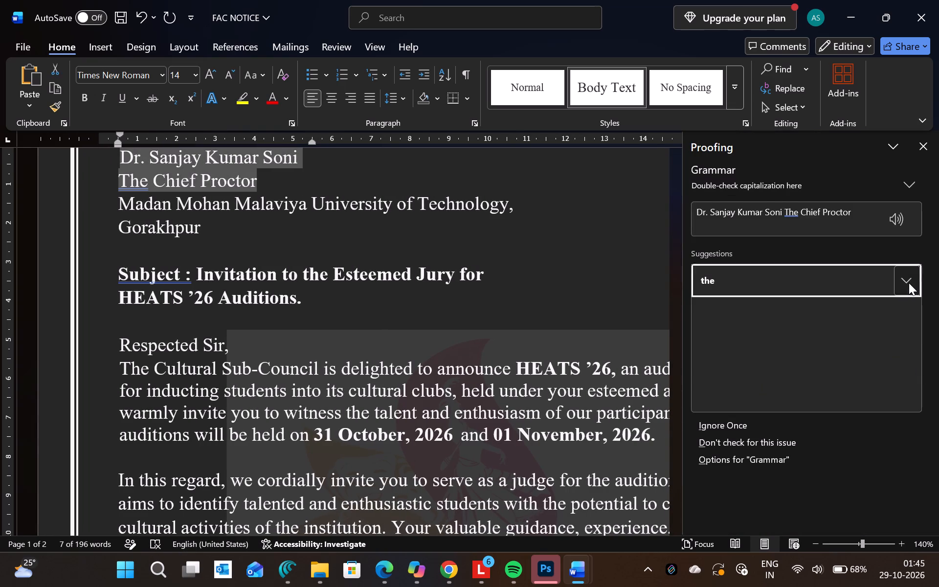
{"action": "left_click", "coordinate": [813, 342]}
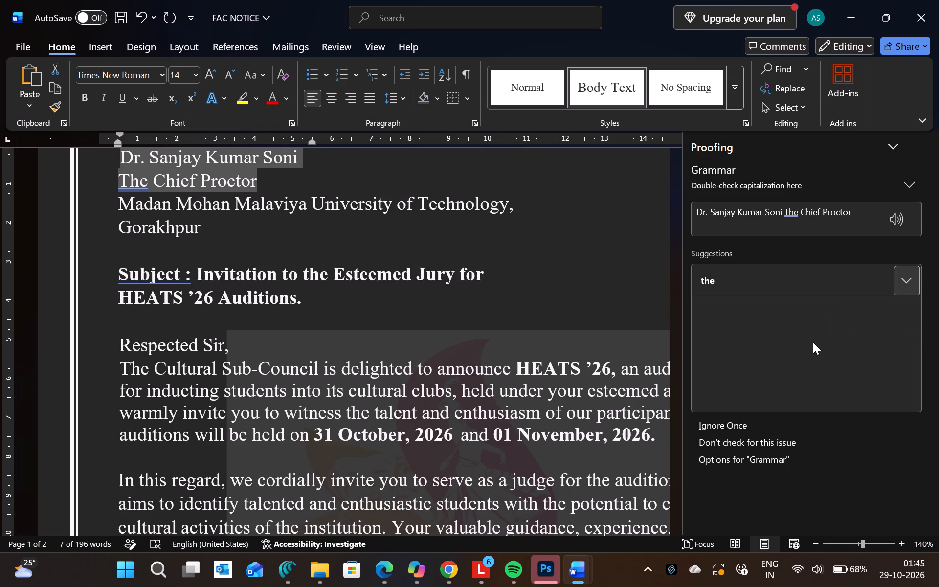
{"action": "left_click", "coordinate": [743, 428]}
{"action": "left_click", "coordinate": [743, 428]}
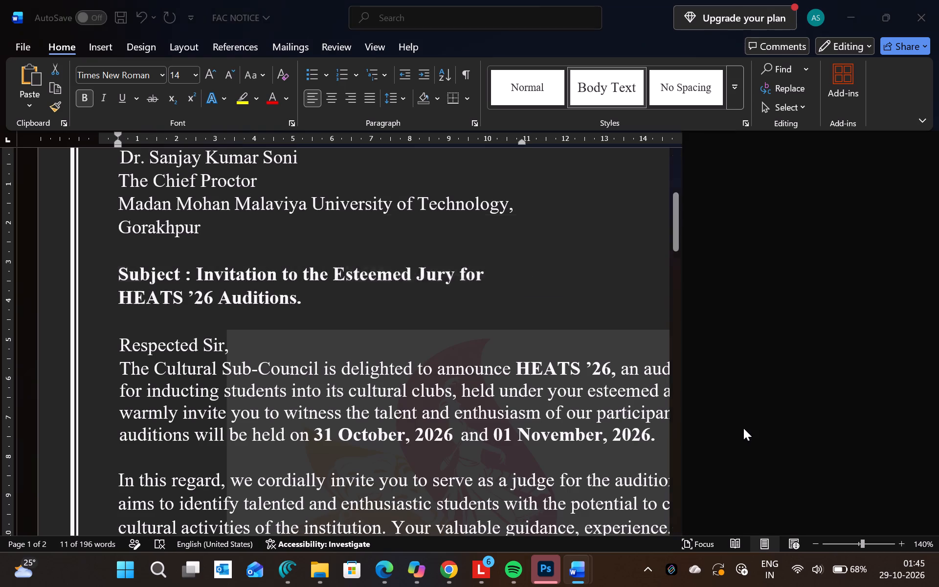
{"action": "left_click", "coordinate": [569, 317]}
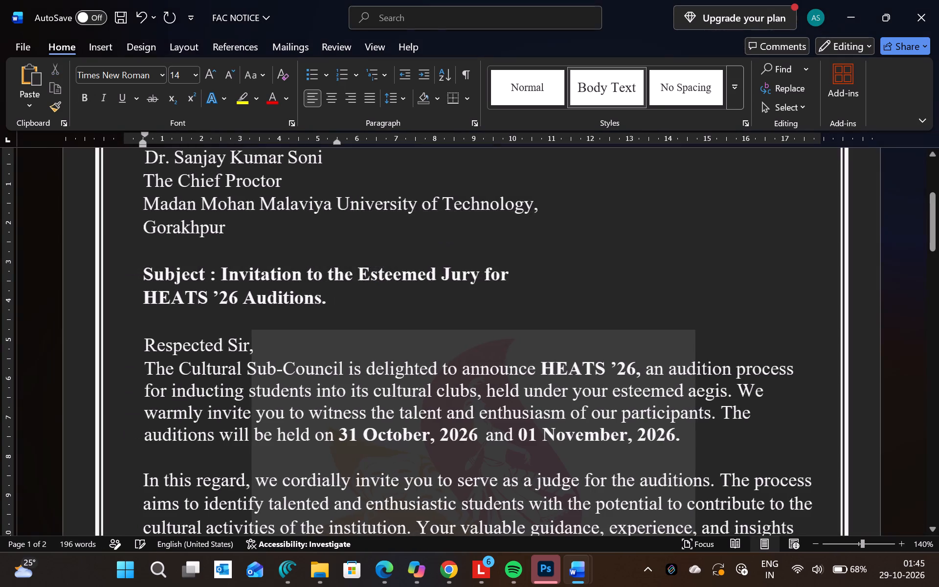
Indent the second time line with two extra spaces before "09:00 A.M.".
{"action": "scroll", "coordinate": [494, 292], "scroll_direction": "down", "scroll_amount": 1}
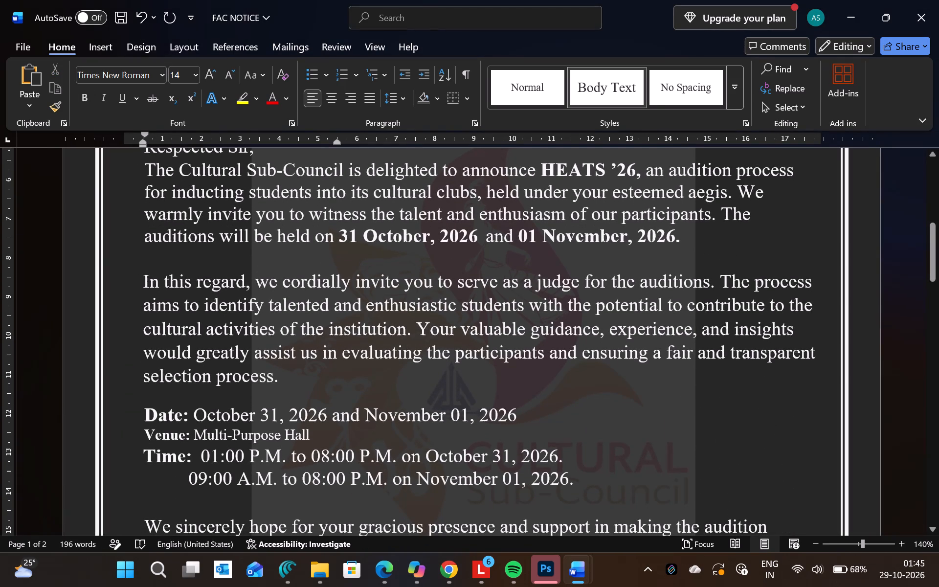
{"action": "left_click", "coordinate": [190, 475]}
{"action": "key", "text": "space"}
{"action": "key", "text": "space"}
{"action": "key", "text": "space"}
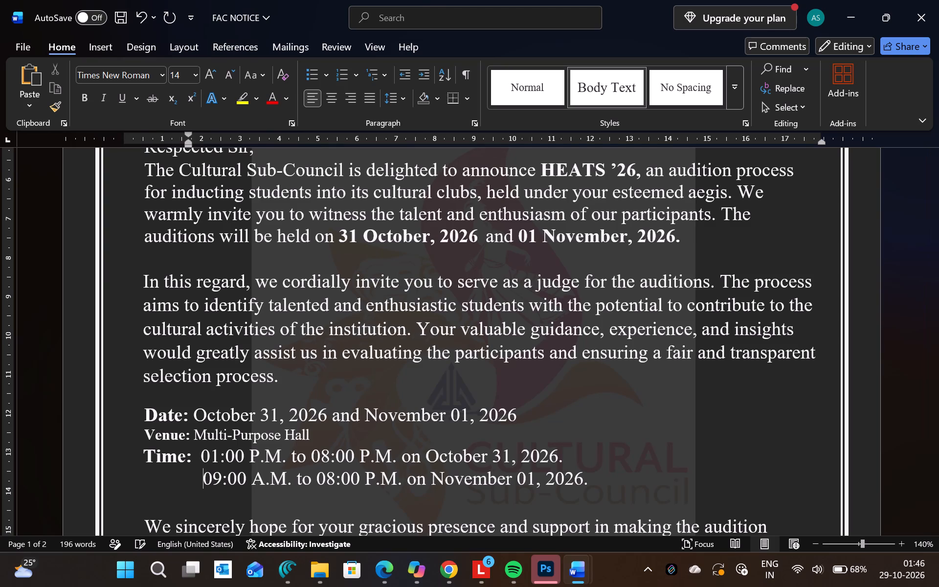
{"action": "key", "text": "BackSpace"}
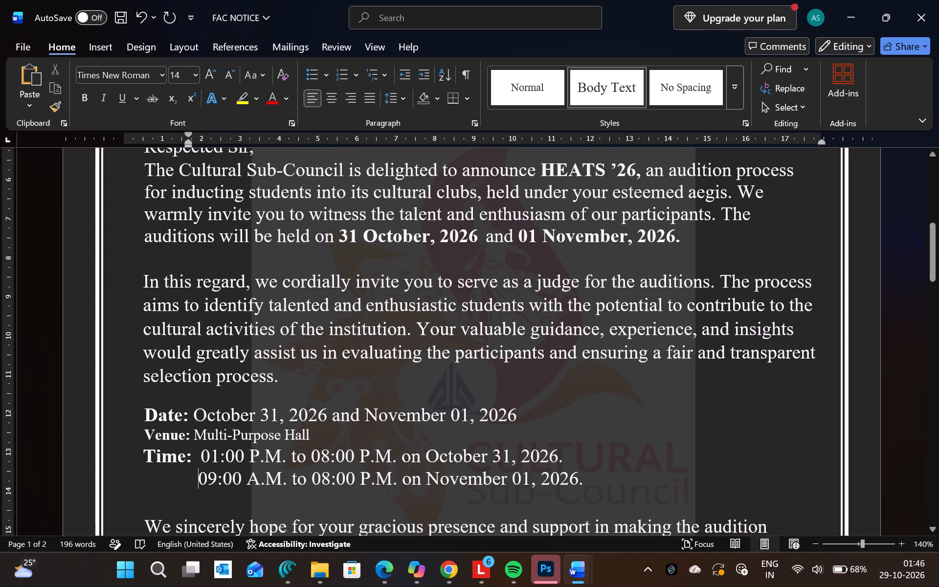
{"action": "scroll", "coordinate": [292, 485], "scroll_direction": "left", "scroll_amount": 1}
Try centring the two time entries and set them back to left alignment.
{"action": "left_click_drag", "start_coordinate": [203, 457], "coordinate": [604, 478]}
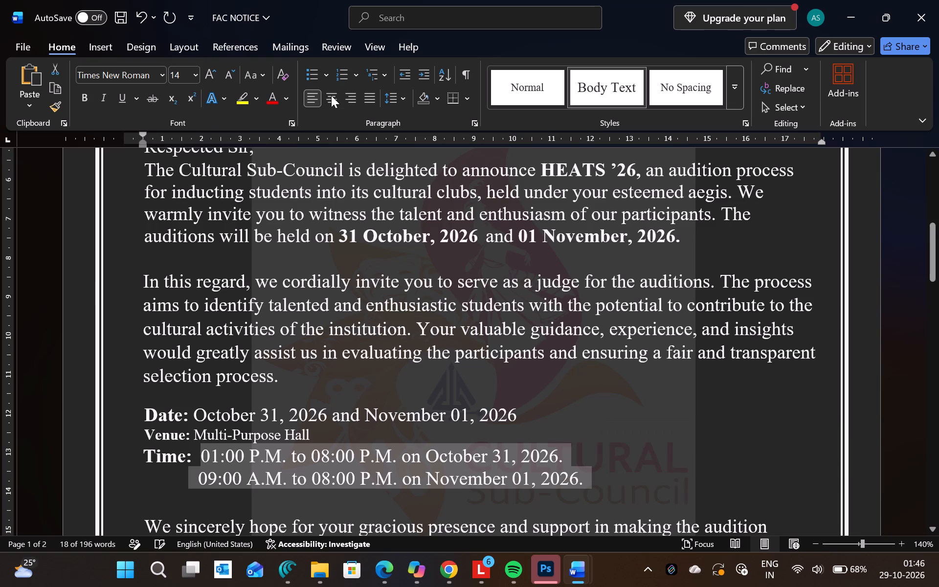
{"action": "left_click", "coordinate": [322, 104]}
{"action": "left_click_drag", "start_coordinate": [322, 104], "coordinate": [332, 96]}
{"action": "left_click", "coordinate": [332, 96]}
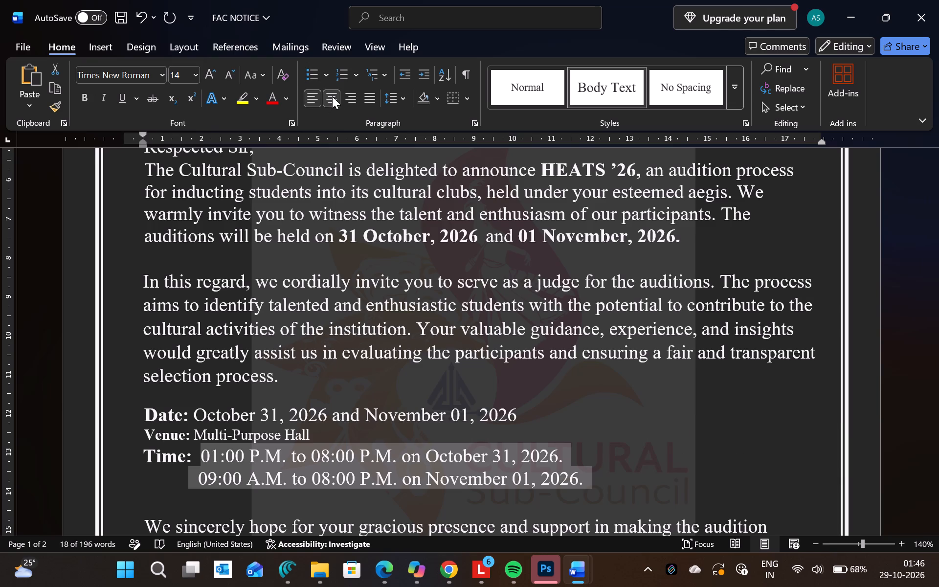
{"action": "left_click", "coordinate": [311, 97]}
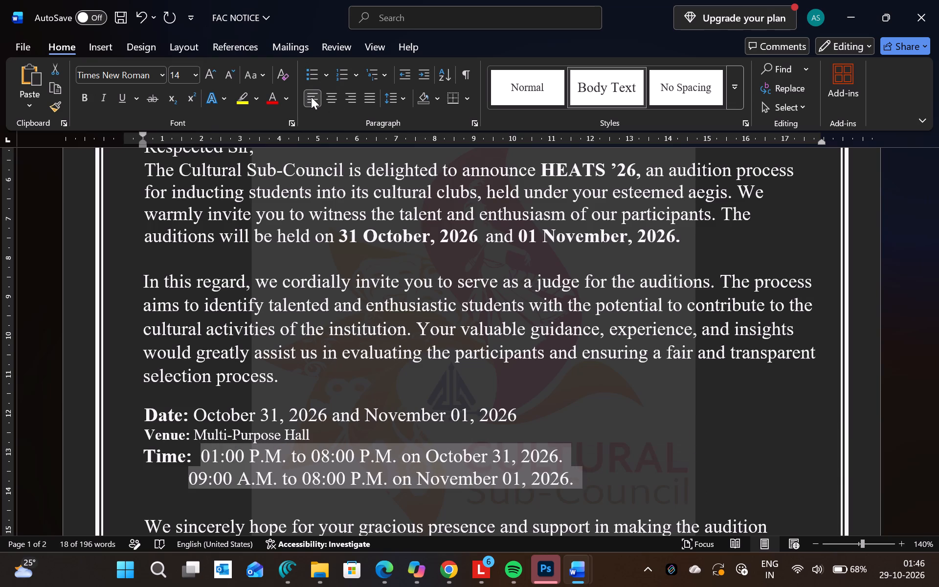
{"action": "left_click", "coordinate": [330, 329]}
Insert three spaces before "09:00 A.M." on the second time line.
{"action": "left_click", "coordinate": [190, 477]}
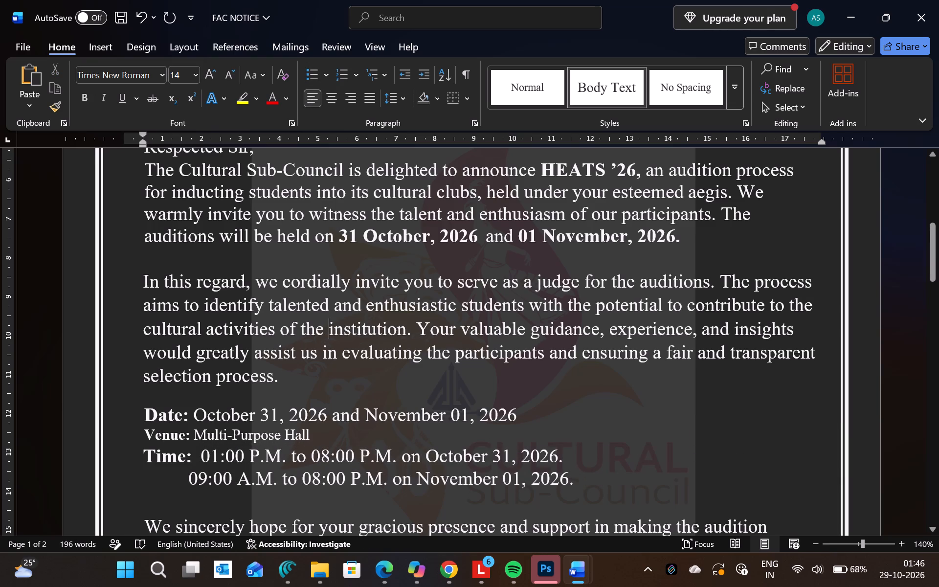
{"action": "key", "text": "space"}
{"action": "key", "text": "space"}
{"action": "key", "text": "space"}
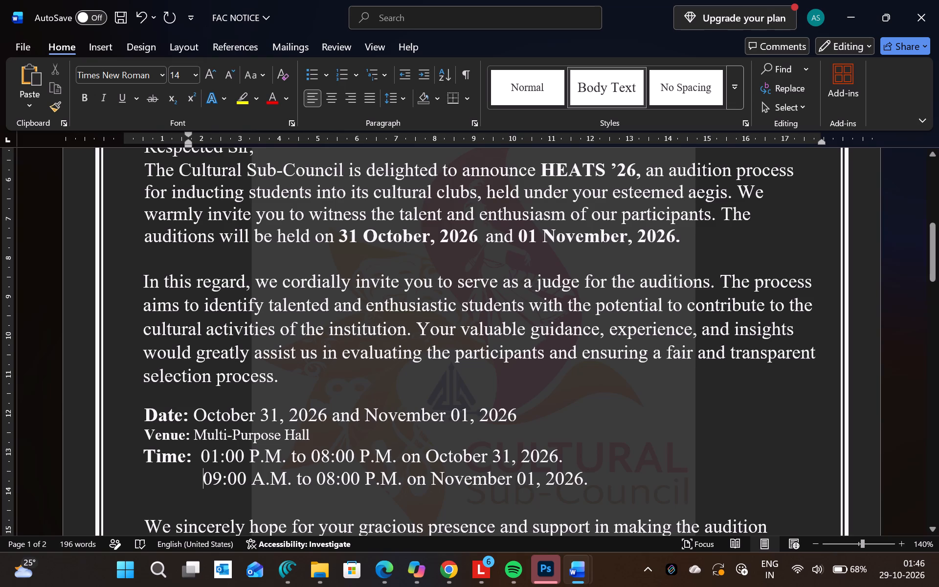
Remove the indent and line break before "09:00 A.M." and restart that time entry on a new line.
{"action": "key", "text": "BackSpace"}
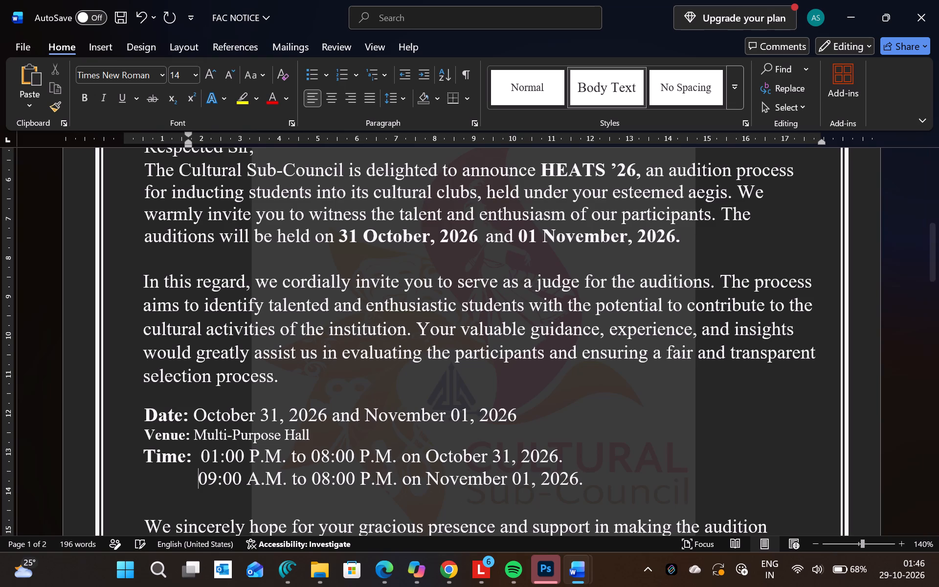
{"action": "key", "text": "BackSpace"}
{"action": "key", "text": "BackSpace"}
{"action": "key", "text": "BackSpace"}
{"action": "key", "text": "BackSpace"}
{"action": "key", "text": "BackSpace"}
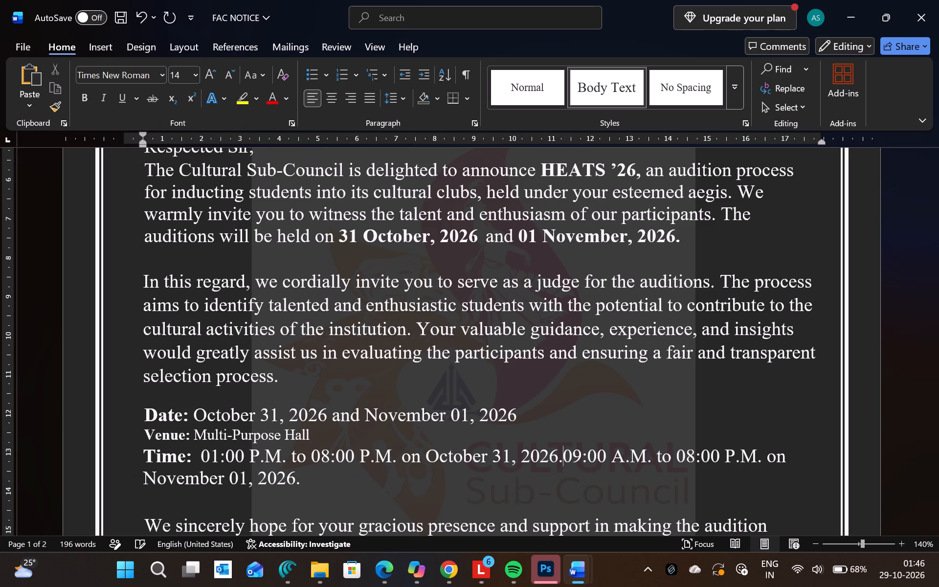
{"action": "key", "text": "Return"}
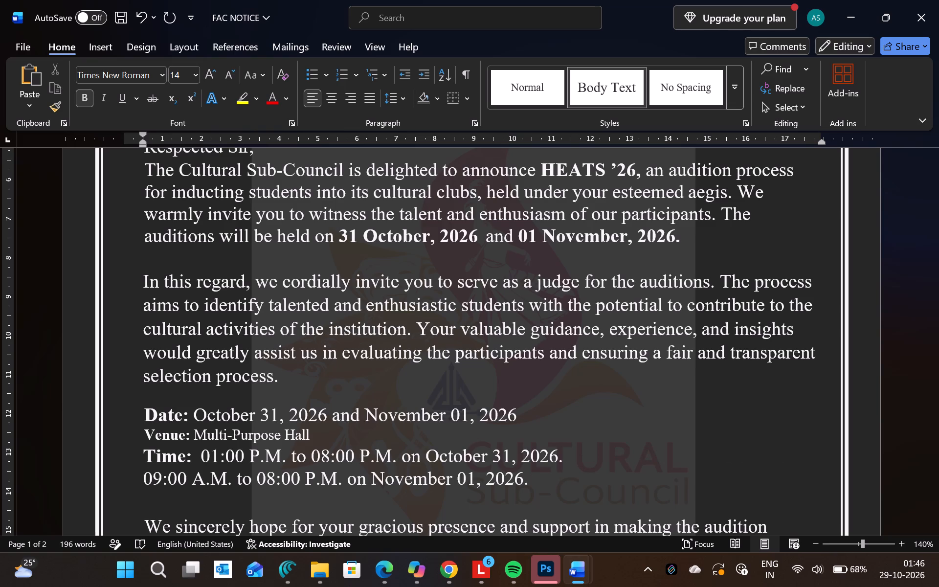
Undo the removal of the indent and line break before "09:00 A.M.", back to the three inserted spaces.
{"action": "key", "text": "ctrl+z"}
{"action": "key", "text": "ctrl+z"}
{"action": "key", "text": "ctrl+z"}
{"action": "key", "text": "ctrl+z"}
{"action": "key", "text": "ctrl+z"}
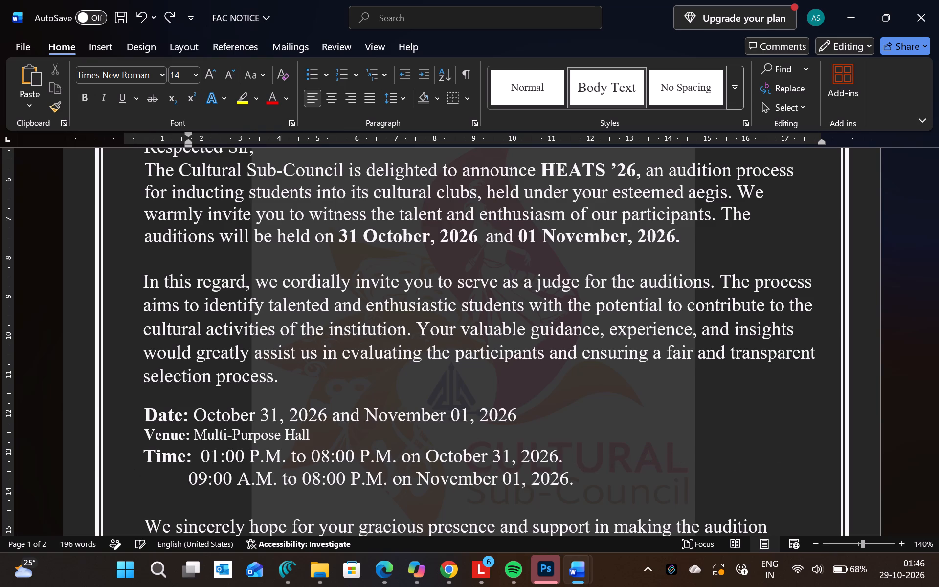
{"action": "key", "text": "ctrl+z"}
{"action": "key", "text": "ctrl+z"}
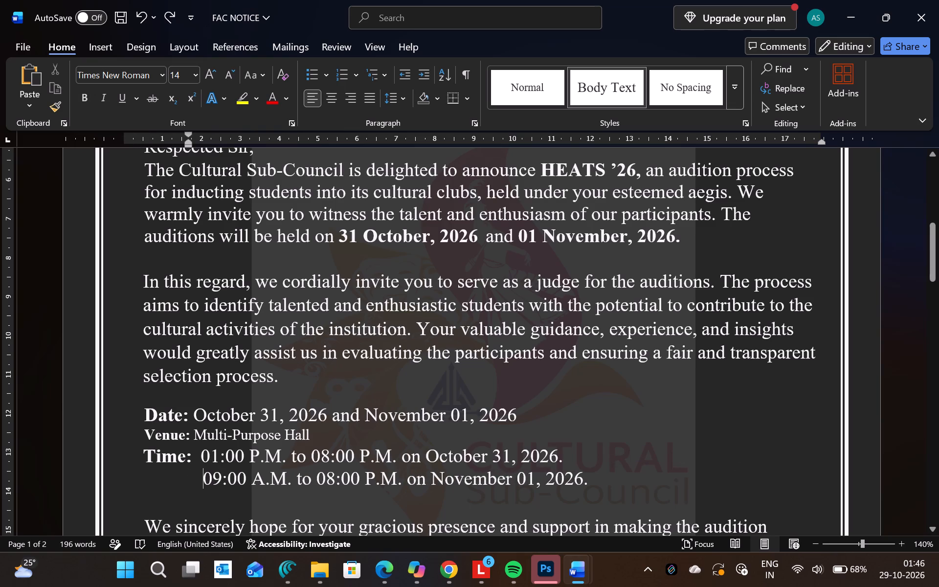
Set the venue text "Multi-Purpose Hall" to font size 14, matching the date line.
{"action": "left_click_drag", "start_coordinate": [193, 416], "coordinate": [520, 419]}
{"action": "left_click_drag", "start_coordinate": [196, 435], "coordinate": [220, 431]}
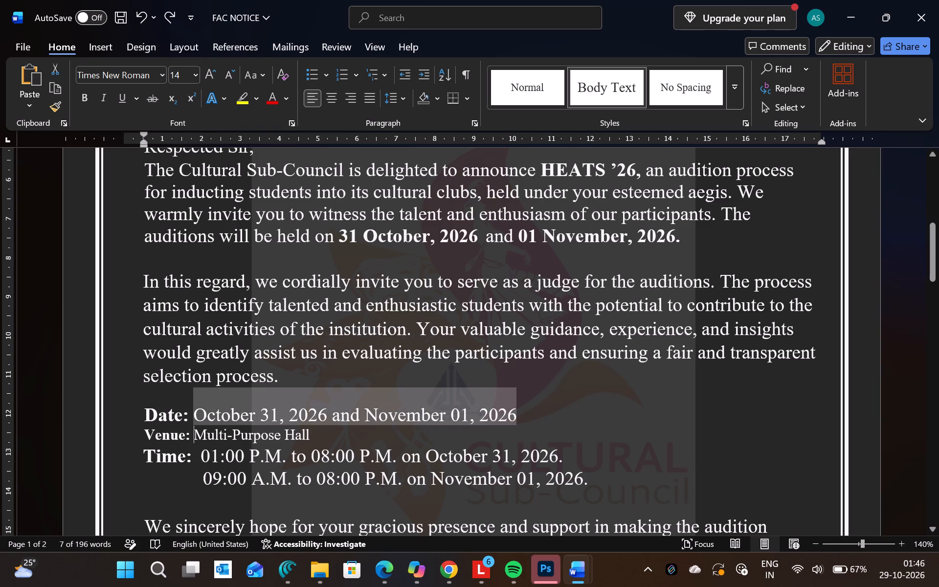
{"action": "left_click_drag", "start_coordinate": [220, 431], "coordinate": [321, 429]}
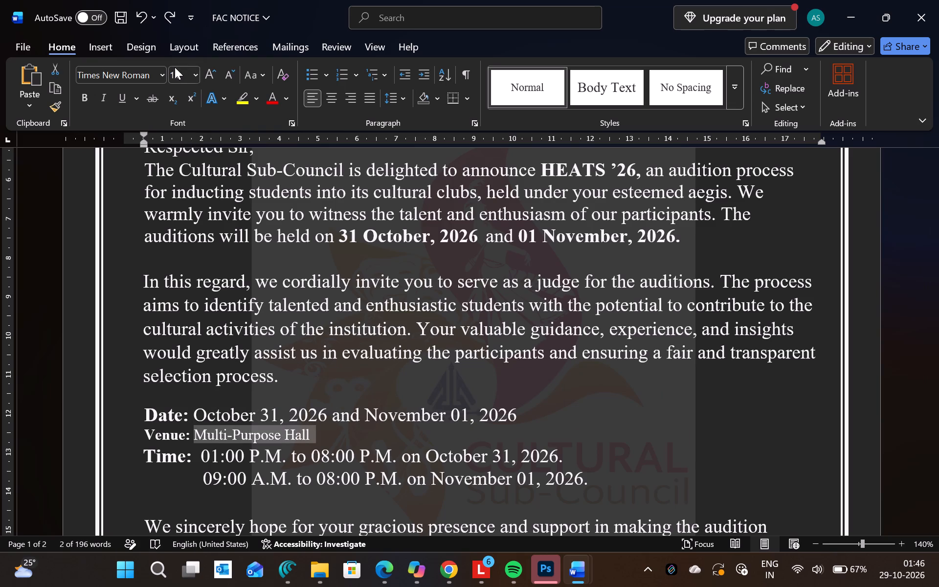
{"action": "double_click", "coordinate": [175, 74]}
{"action": "key", "text": "Up"}
{"action": "key", "text": "Up"}
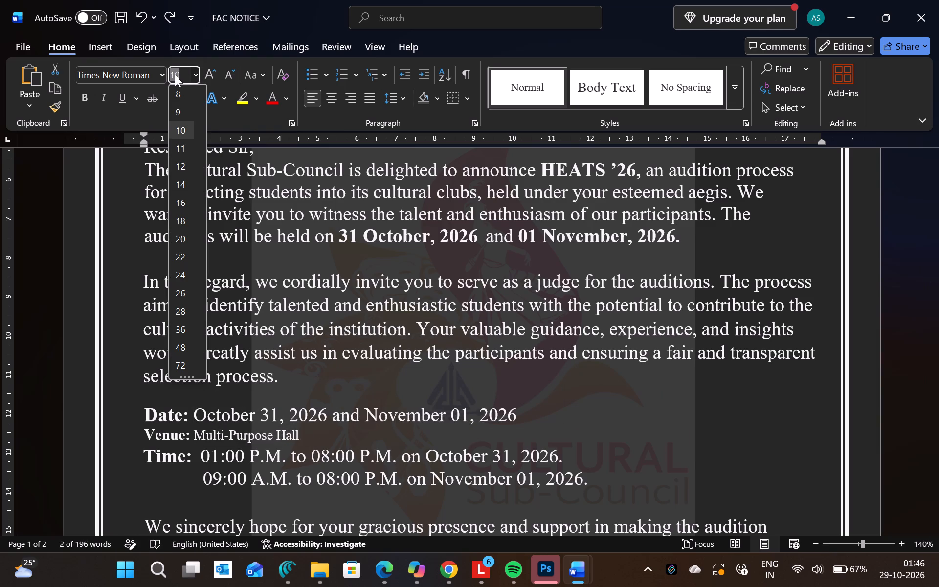
{"action": "key", "text": "Up"}
{"action": "left_click", "coordinate": [188, 187]}
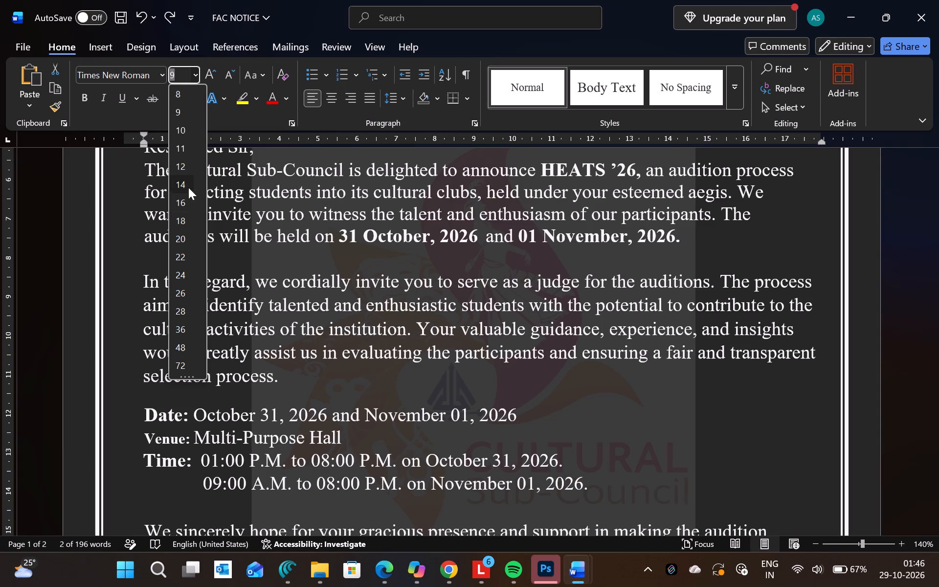
Set the bold "Venue" label to font size 14.
{"action": "double_click", "coordinate": [167, 417]}
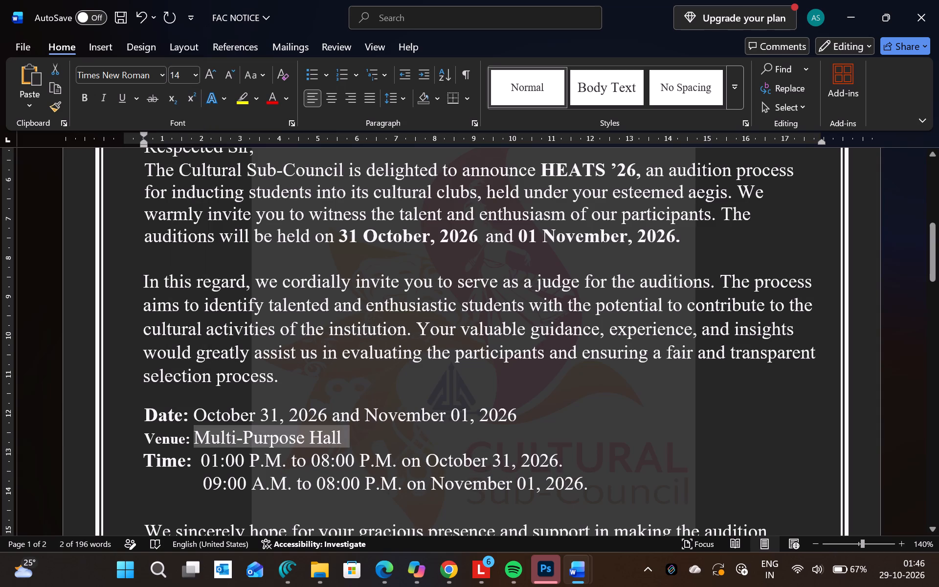
{"action": "double_click", "coordinate": [164, 439]}
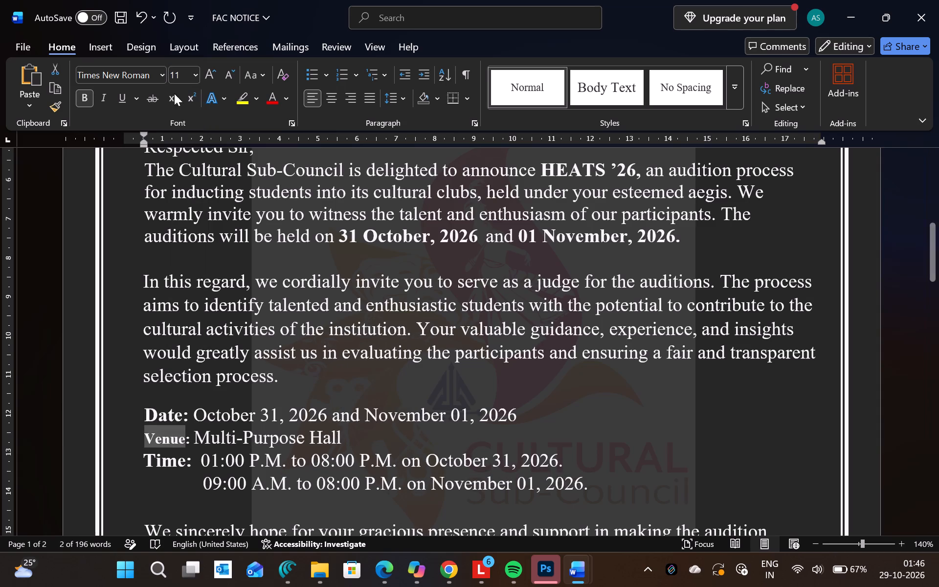
{"action": "left_click", "coordinate": [172, 75]}
{"action": "key", "text": "Up"}
{"action": "key", "text": "Up"}
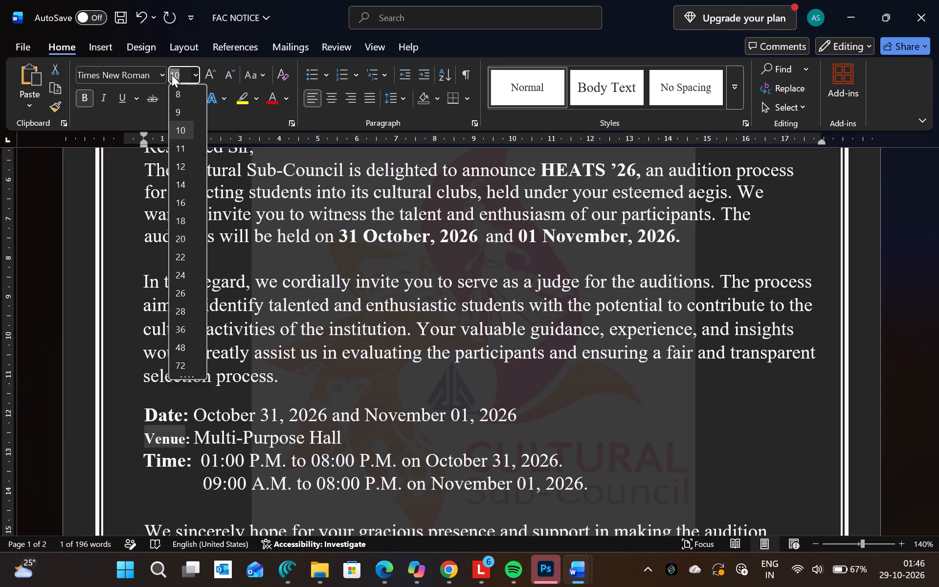
{"action": "key", "text": "Up"}
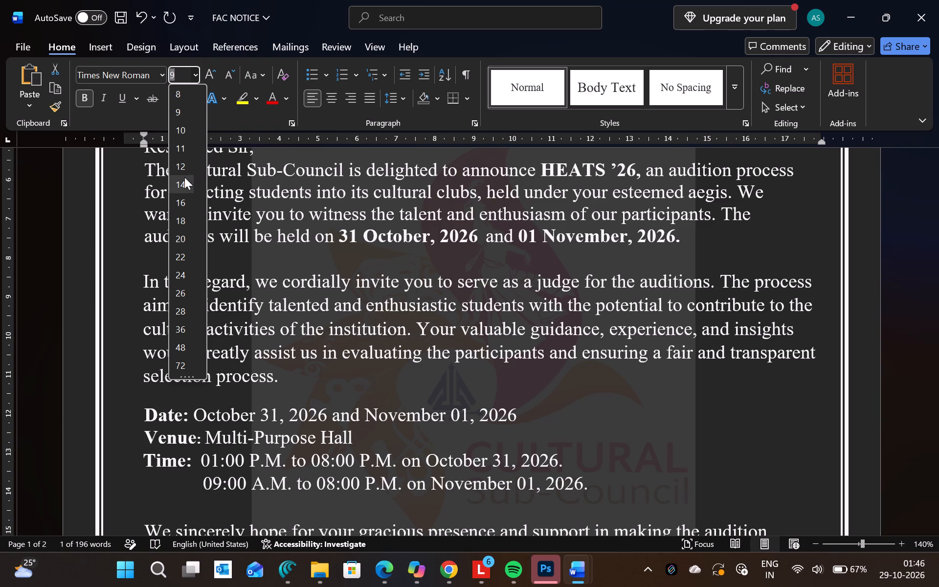
{"action": "left_click", "coordinate": [184, 177]}
{"action": "left_click", "coordinate": [557, 328]}
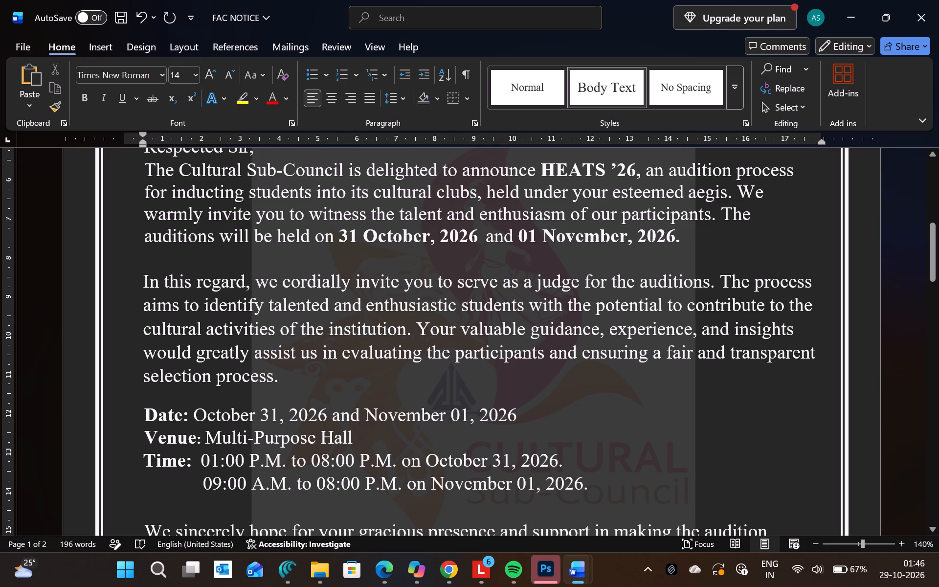
Extend the subject line's right indent to just past the 17 mark on the ruler so the subject fits on one line.
{"action": "scroll", "coordinate": [284, 403], "scroll_direction": "up", "scroll_amount": 1}
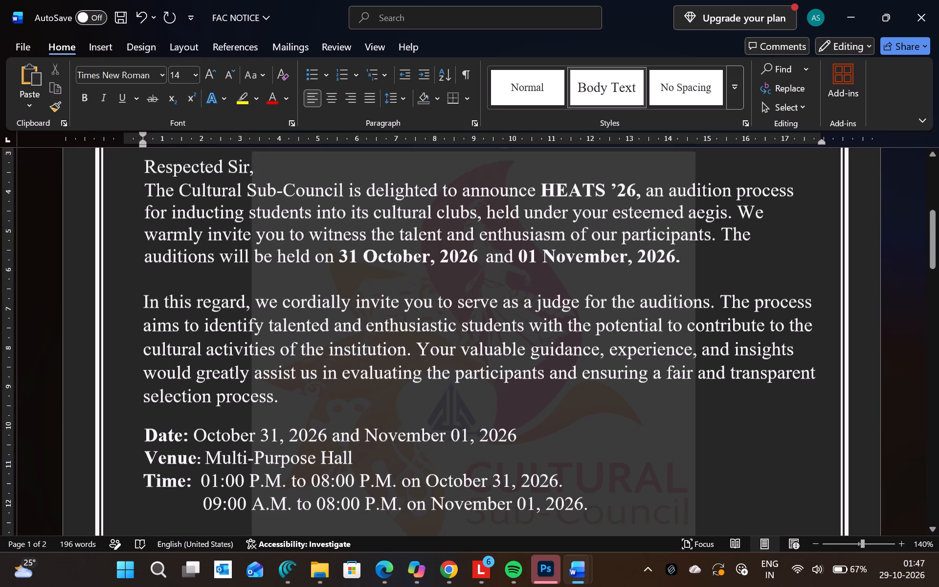
{"action": "scroll", "coordinate": [284, 403], "scroll_direction": "up", "scroll_amount": 1}
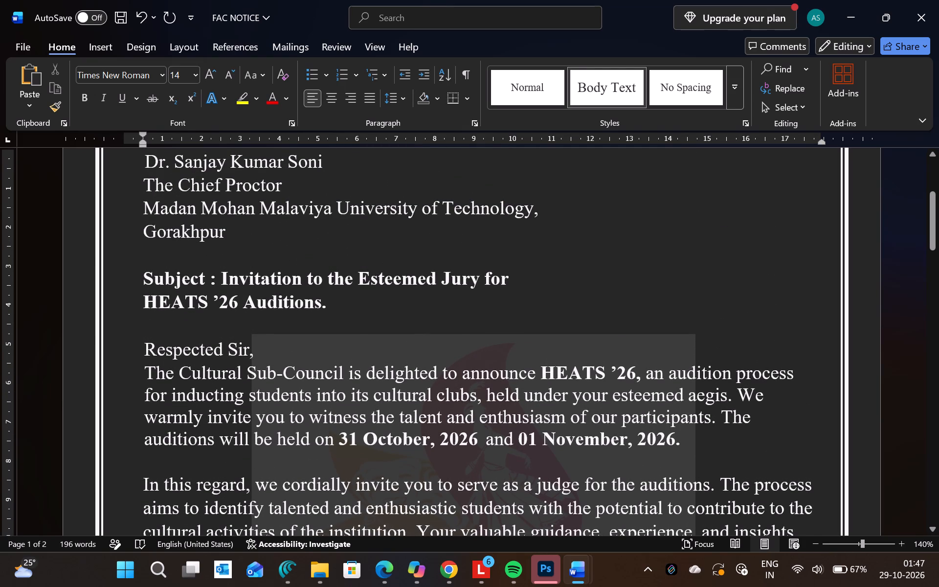
{"action": "left_click", "coordinate": [655, 262]}
{"action": "left_click", "coordinate": [584, 268]}
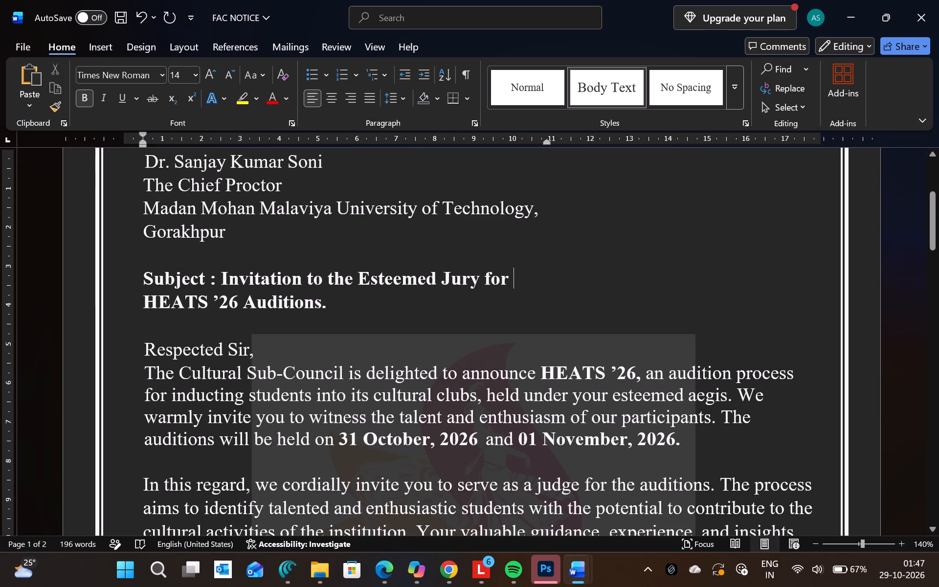
{"action": "left_click_drag", "start_coordinate": [546, 145], "coordinate": [664, 145]}
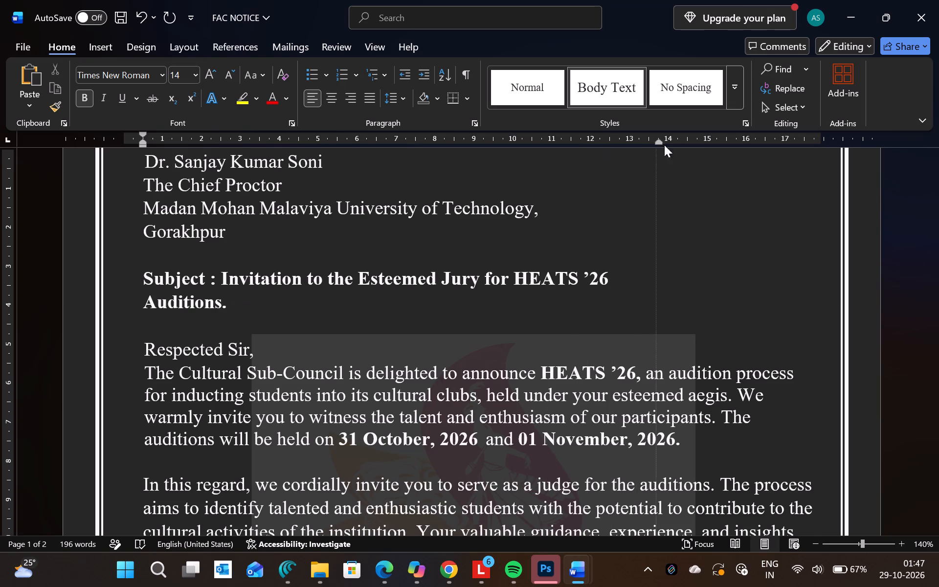
{"action": "left_click_drag", "start_coordinate": [664, 145], "coordinate": [795, 151]}
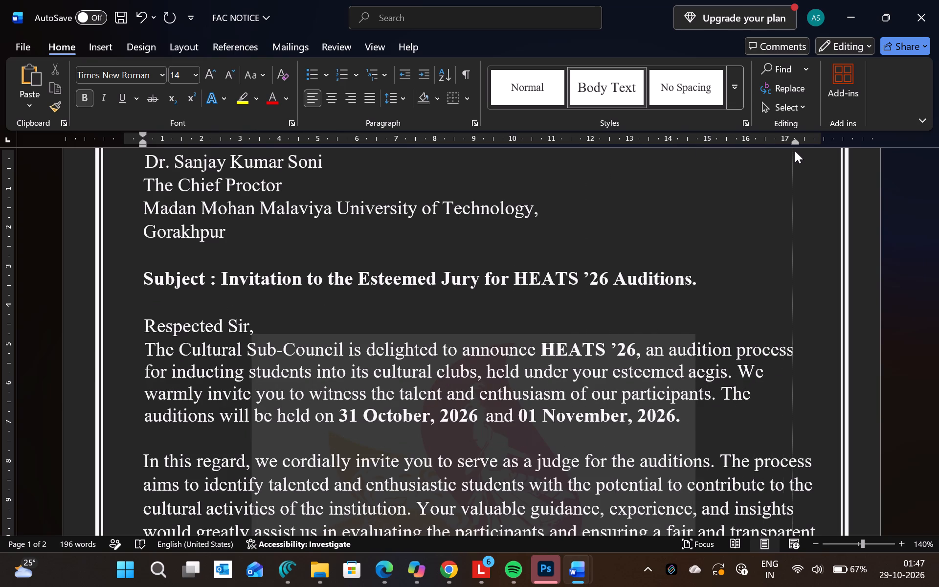
{"action": "left_click_drag", "start_coordinate": [795, 151], "coordinate": [796, 151]}
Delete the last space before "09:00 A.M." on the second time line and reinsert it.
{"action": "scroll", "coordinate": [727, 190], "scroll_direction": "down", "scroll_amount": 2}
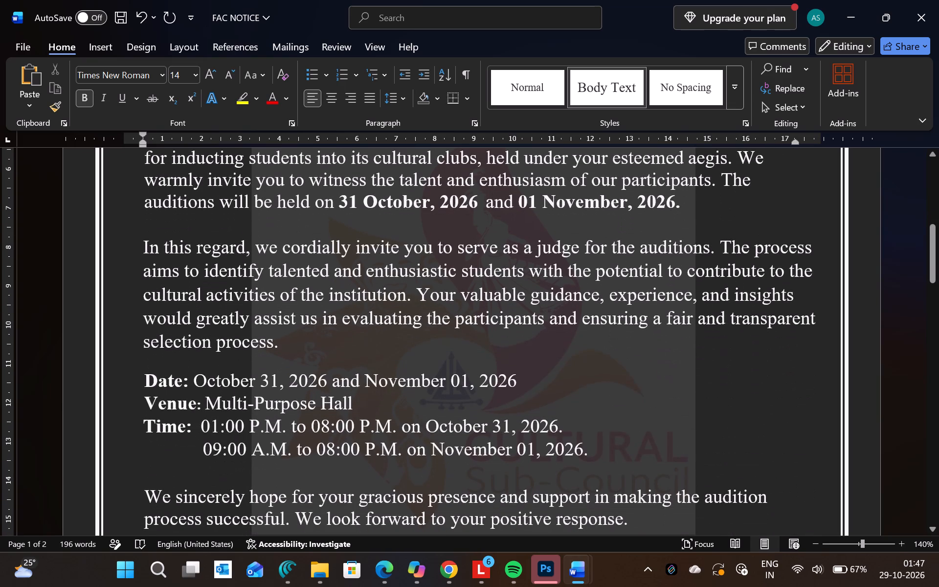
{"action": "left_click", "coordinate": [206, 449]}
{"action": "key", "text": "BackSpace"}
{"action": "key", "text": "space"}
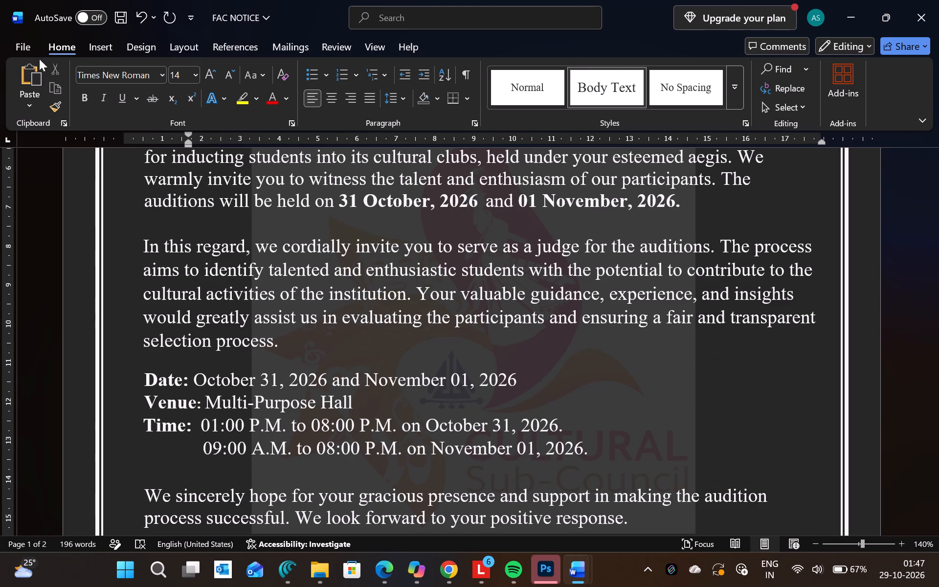
Save the FAC NOTICE document.
{"action": "left_click", "coordinate": [22, 48]}
{"action": "left_click", "coordinate": [44, 246]}
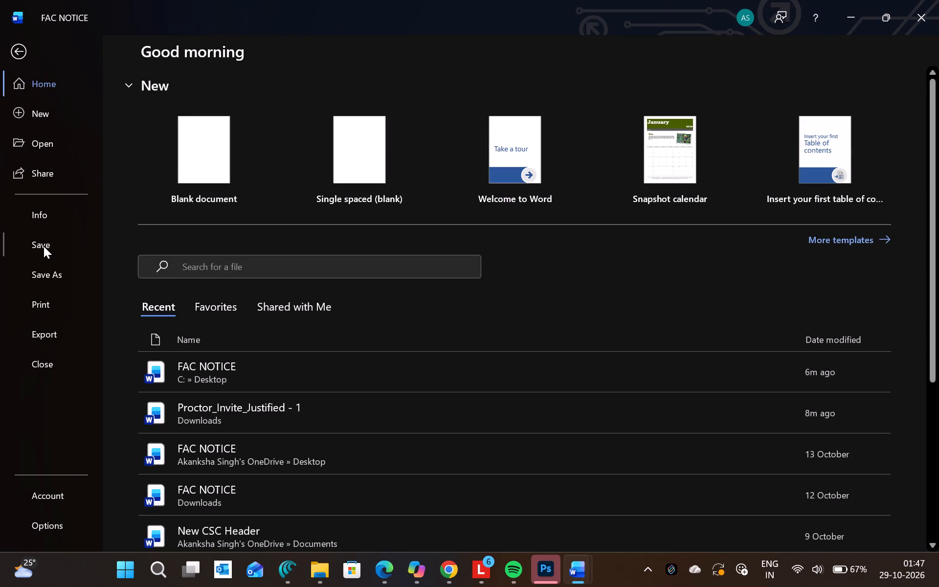
Save a PDF copy named "Proctor Invite" in the OneDrive Desktop folder, replacing the existing file.
{"action": "left_click", "coordinate": [26, 37]}
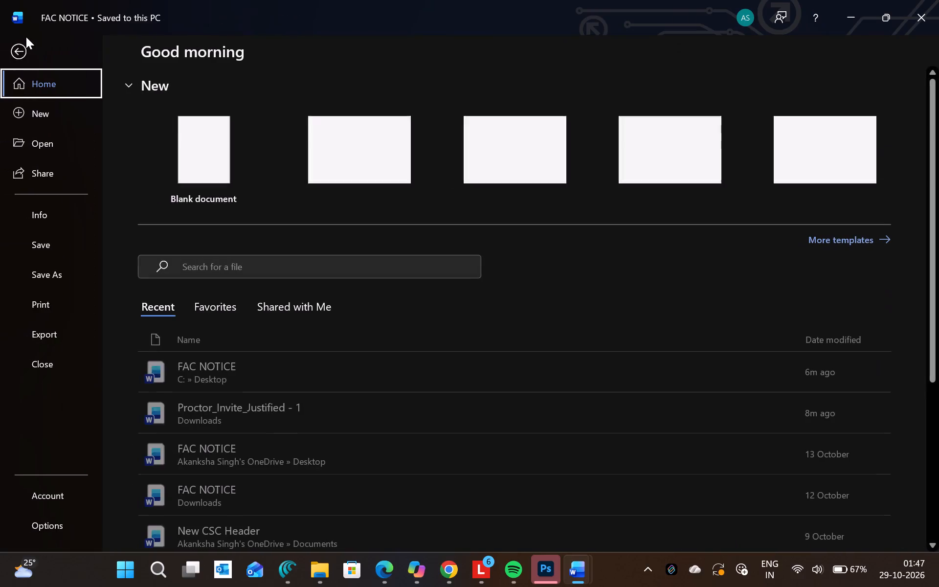
{"action": "left_click", "coordinate": [42, 276]}
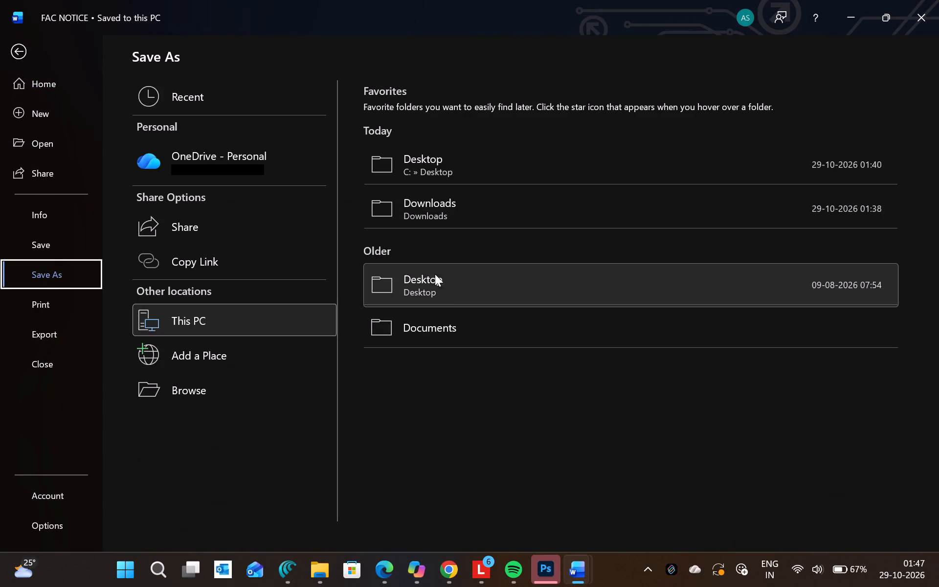
{"action": "left_click", "coordinate": [444, 286]}
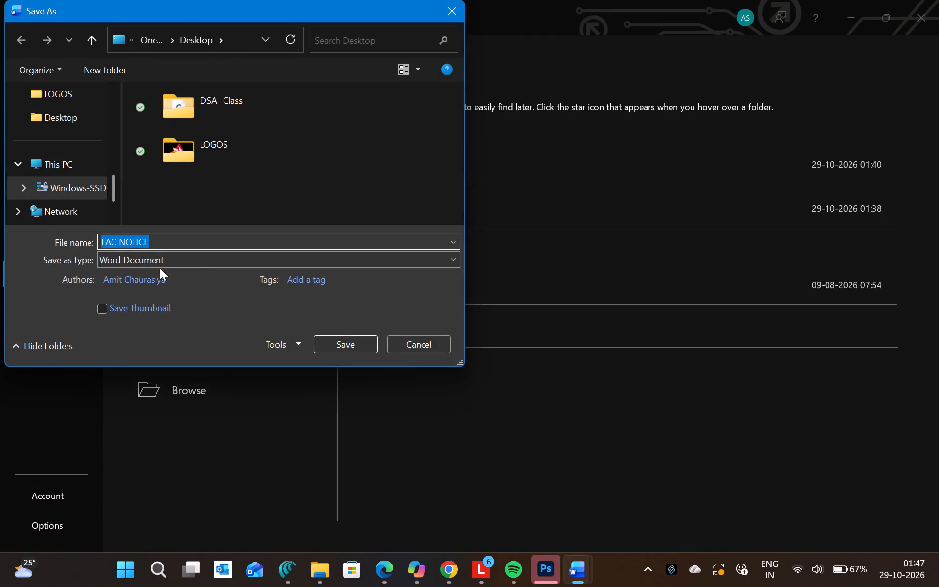
{"action": "scroll", "coordinate": [67, 181], "scroll_direction": "down", "scroll_amount": 1}
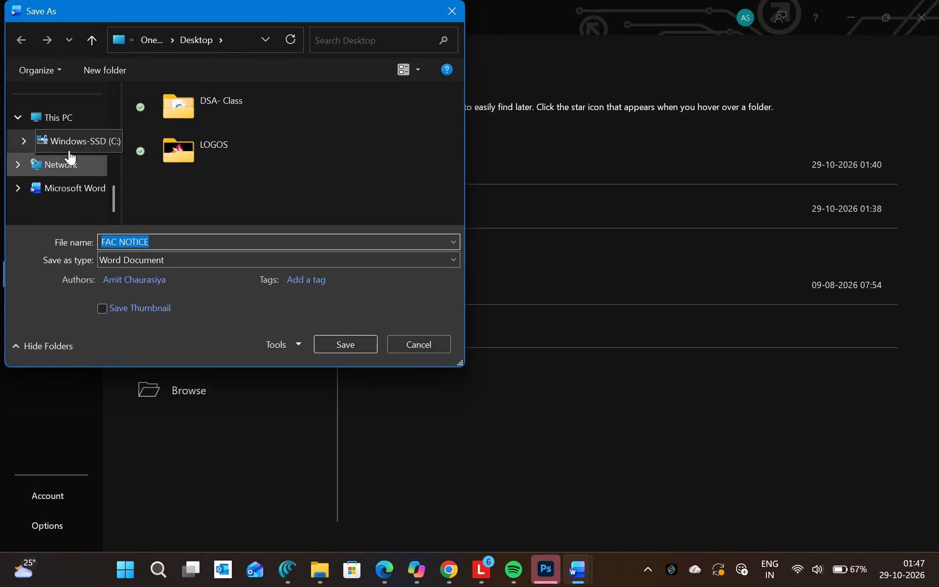
{"action": "scroll", "coordinate": [69, 150], "scroll_direction": "up", "scroll_amount": 1}
{"action": "left_click", "coordinate": [57, 190]}
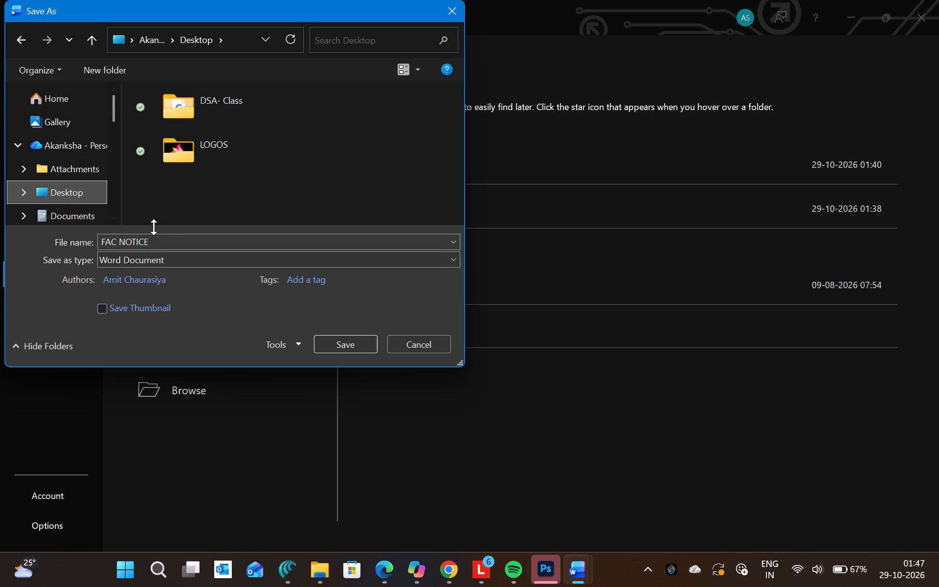
{"action": "double_click", "coordinate": [147, 240]}
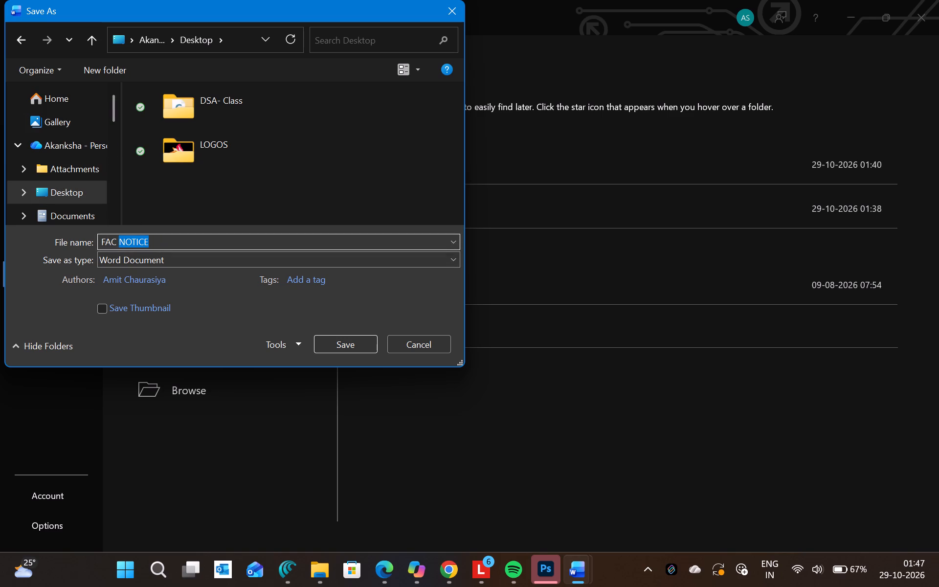
{"action": "key", "text": "ctrl+a"}
{"action": "key", "text": "shift+p"}
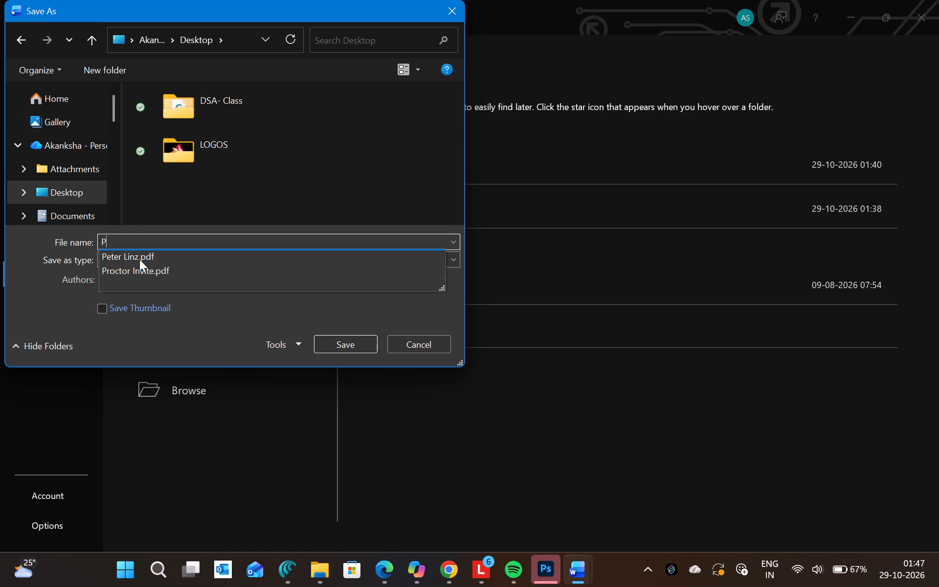
{"action": "left_click", "coordinate": [132, 266]}
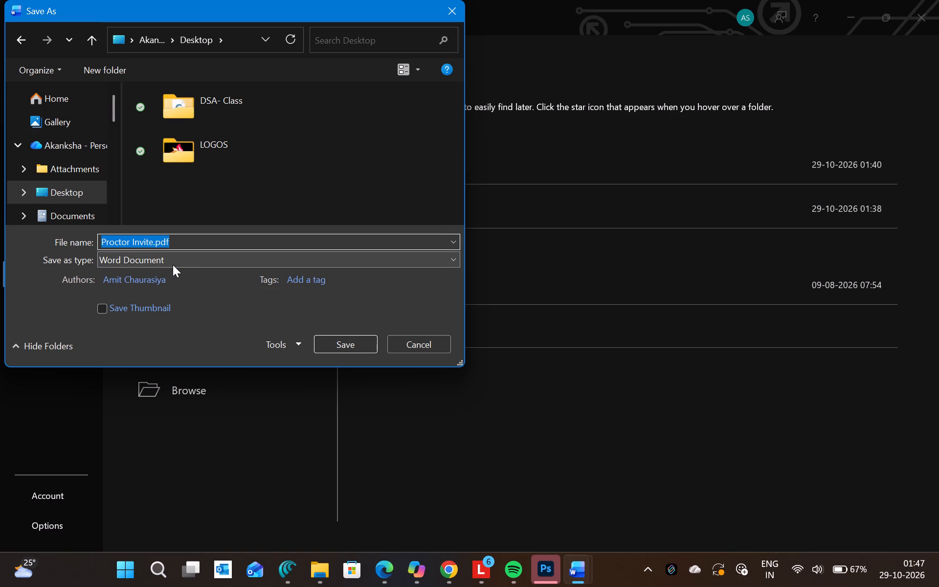
{"action": "left_click", "coordinate": [186, 262]}
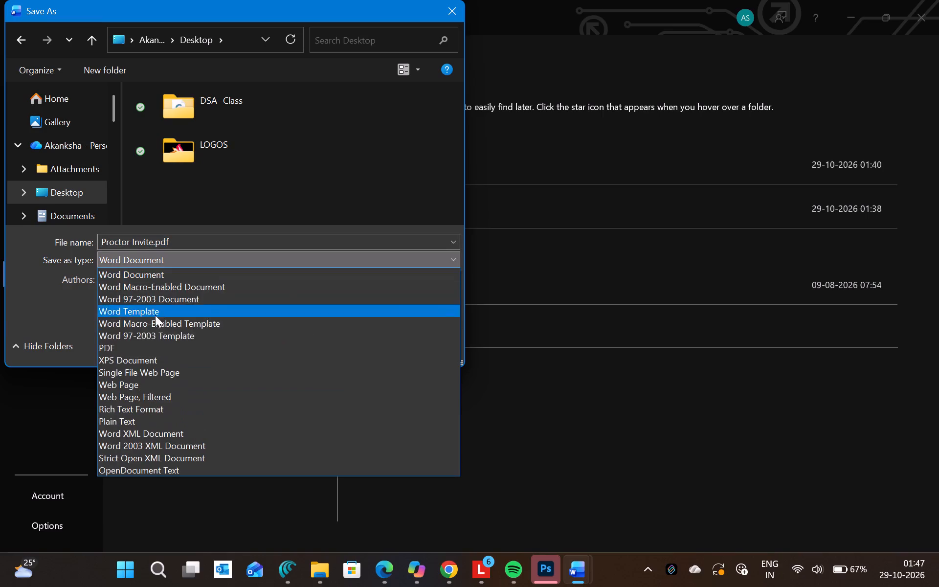
{"action": "left_click", "coordinate": [116, 349]}
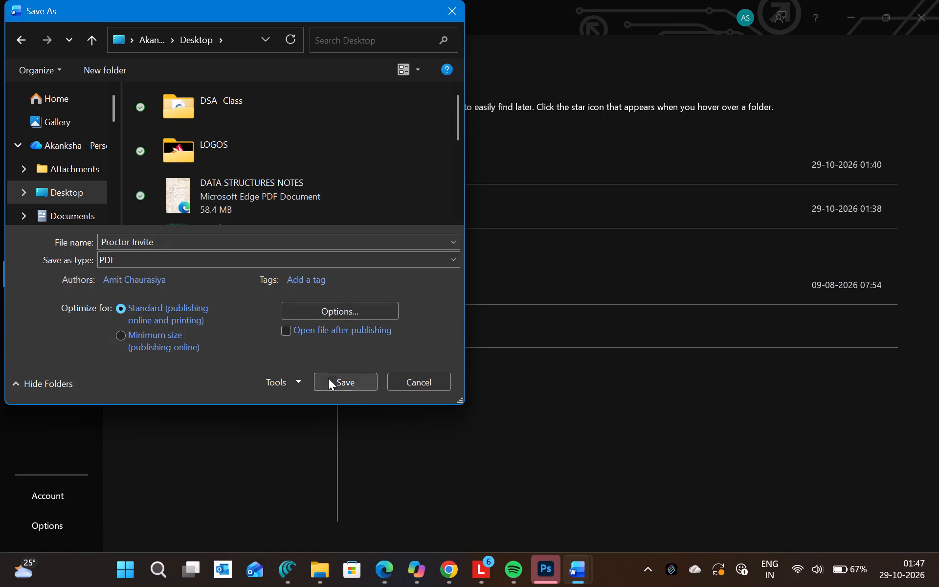
{"action": "left_click", "coordinate": [328, 378]}
{"action": "left_click", "coordinate": [262, 240]}
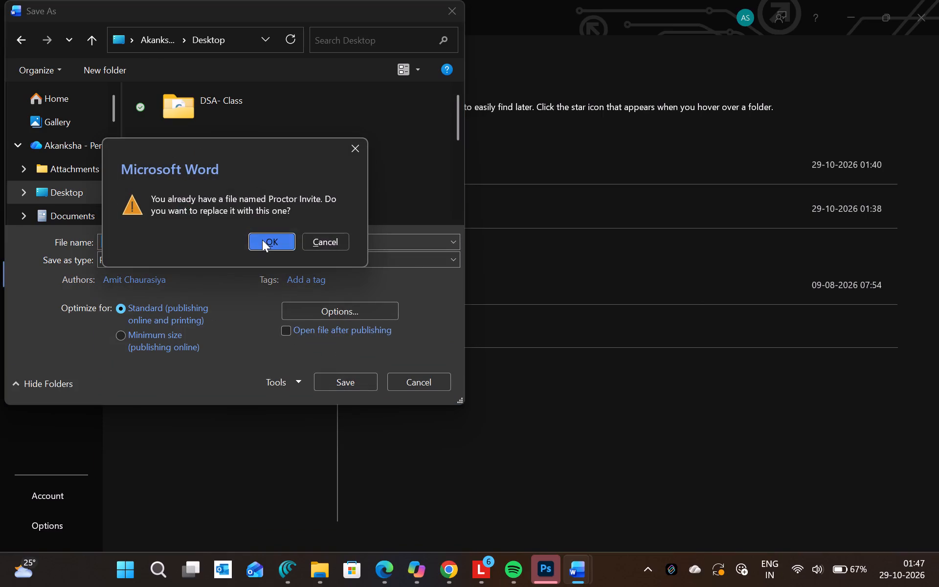
Close the browser window with the old PDF, open the new Proctor Invite PDF from the desktop, and check the letter's layout.
{"action": "left_click", "coordinate": [851, 23]}
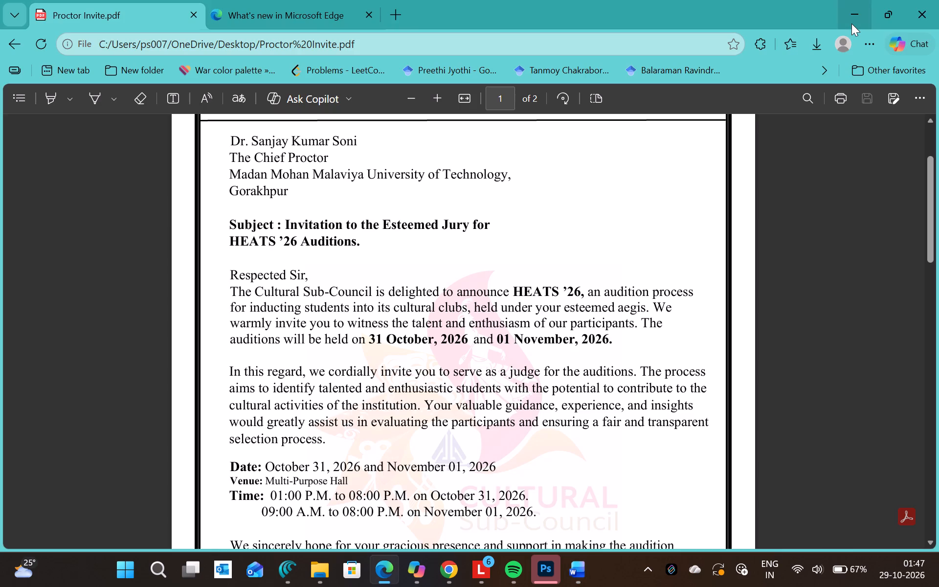
{"action": "left_click", "coordinate": [938, 0]}
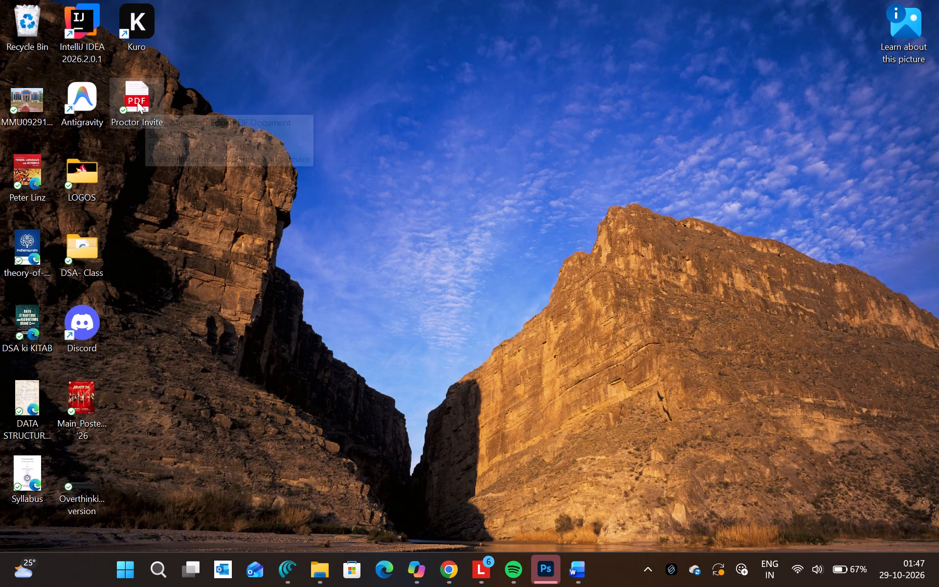
{"action": "double_click", "coordinate": [135, 101]}
{"action": "scroll", "coordinate": [444, 260], "scroll_direction": "down", "scroll_amount": 1}
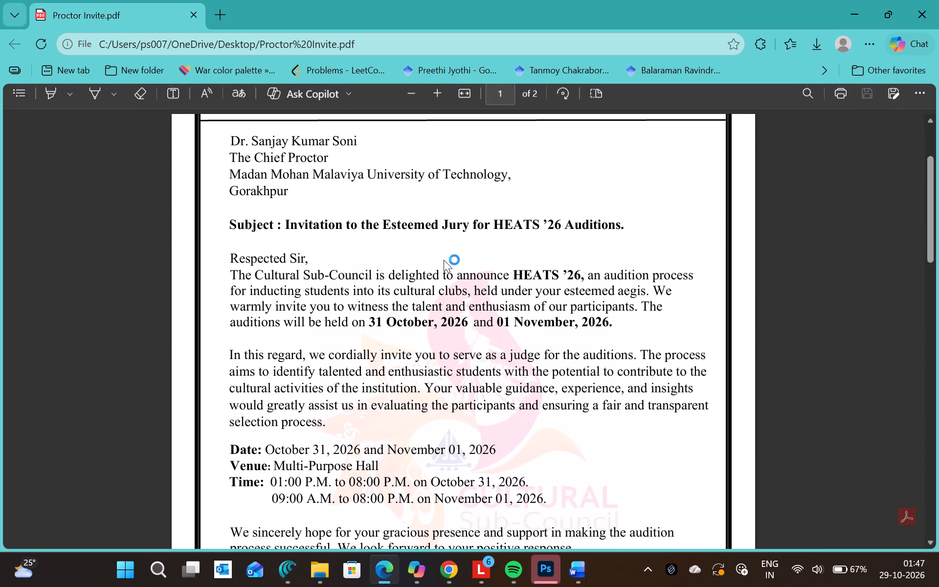
{"action": "scroll", "coordinate": [444, 260], "scroll_direction": "down", "scroll_amount": 2}
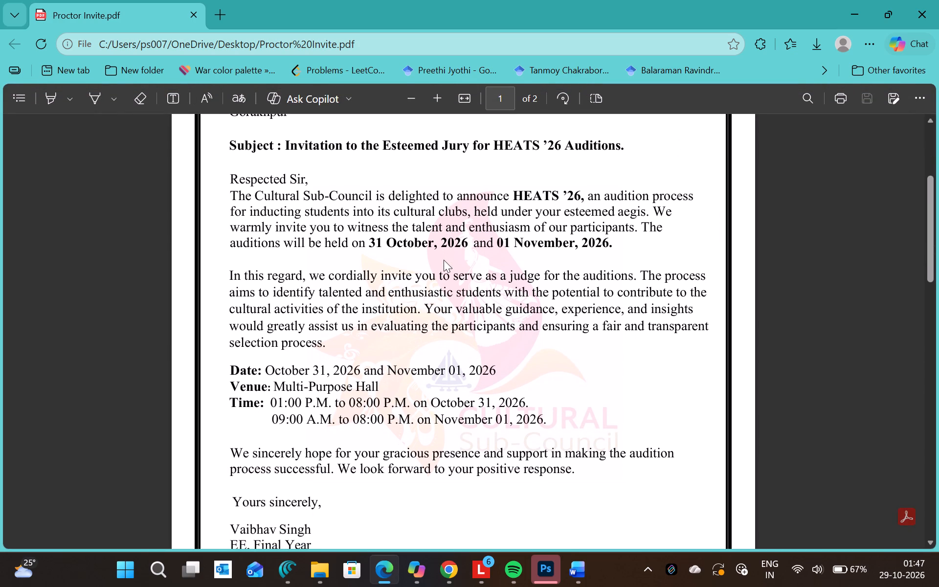
{"action": "scroll", "coordinate": [444, 260], "scroll_direction": "down", "scroll_amount": 1}
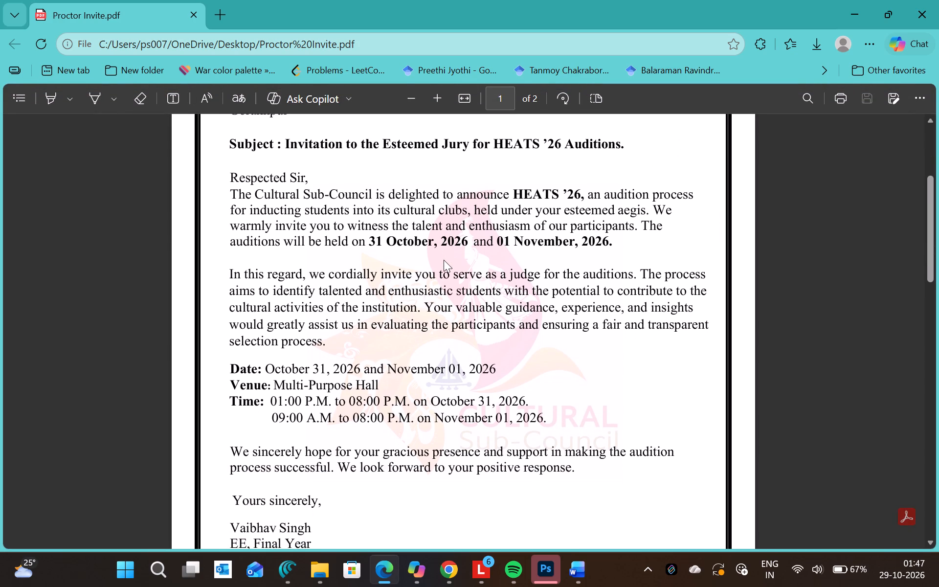
{"action": "scroll", "coordinate": [444, 260], "scroll_direction": "up", "scroll_amount": 1}
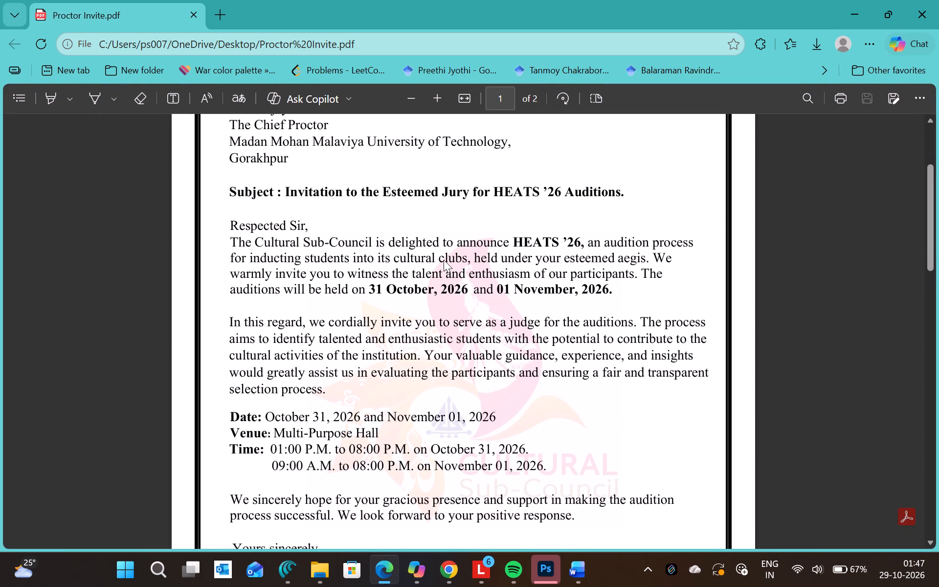
{"action": "scroll", "coordinate": [444, 260], "scroll_direction": "up", "scroll_amount": 1}
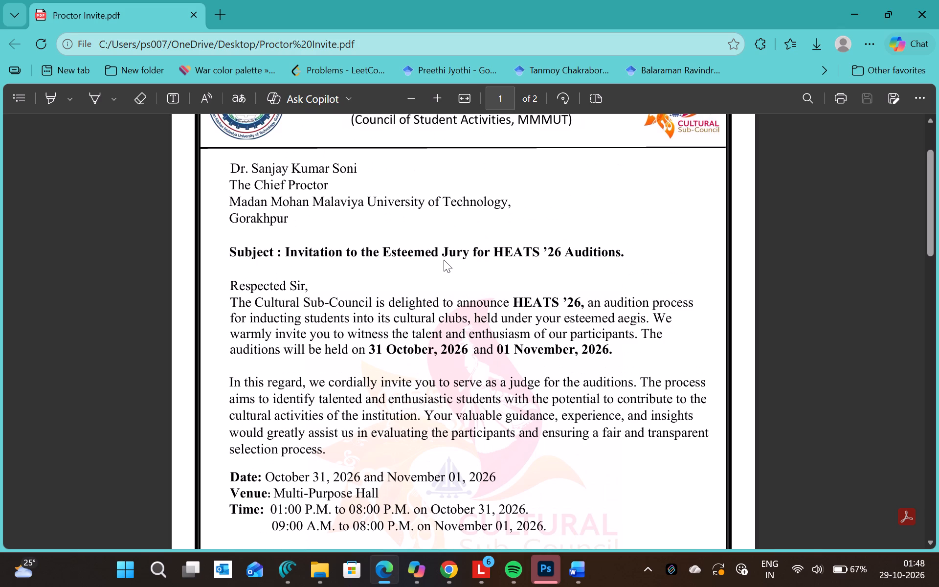
Check the rest of the invitation letter in the Proctor Invite PDF, down to the signature block.
{"action": "scroll", "coordinate": [444, 260], "scroll_direction": "down", "scroll_amount": 2}
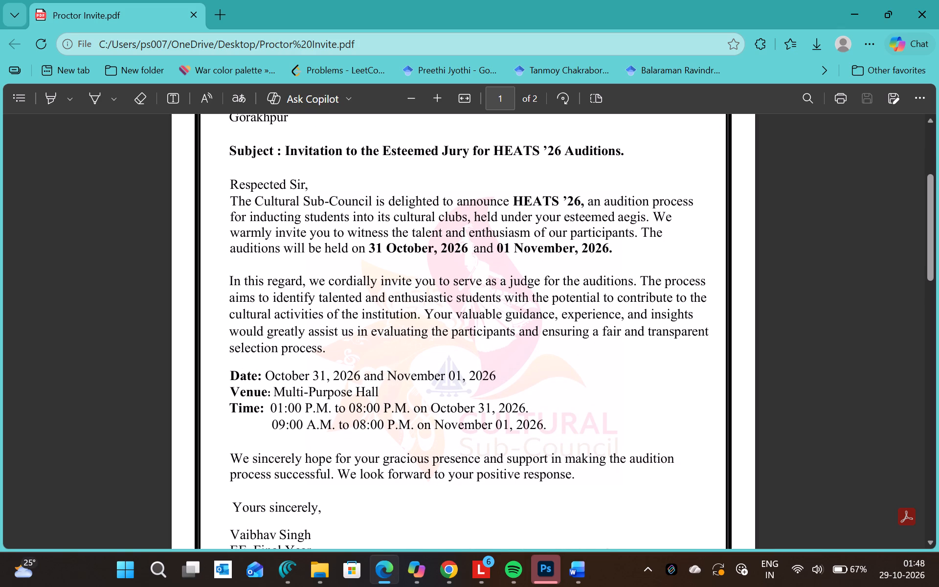
{"action": "scroll", "coordinate": [601, 451], "scroll_direction": "down", "scroll_amount": 1}
{"action": "scroll", "coordinate": [622, 434], "scroll_direction": "up", "scroll_amount": 1}
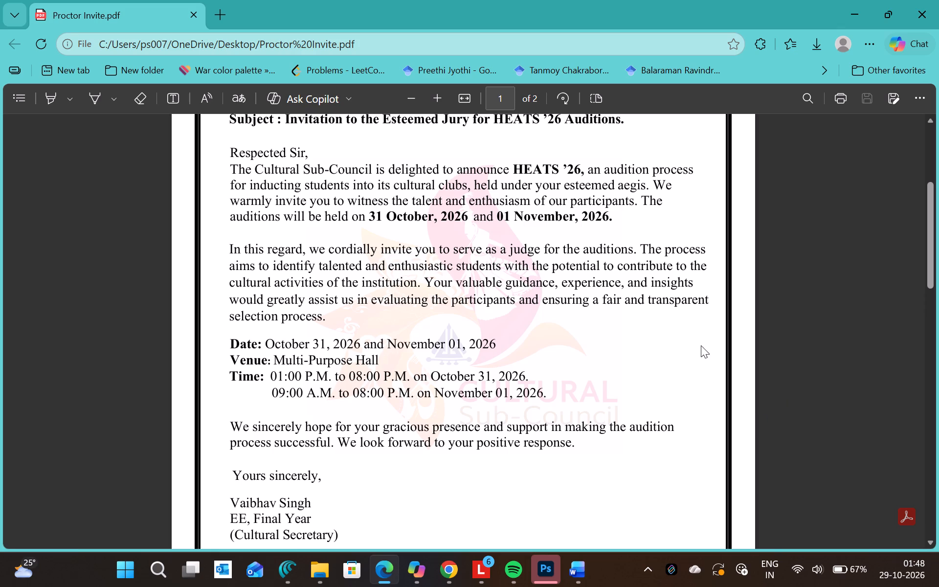
Switch to the FAC NOTICE document in Word.
{"action": "left_click", "coordinate": [567, 572]}
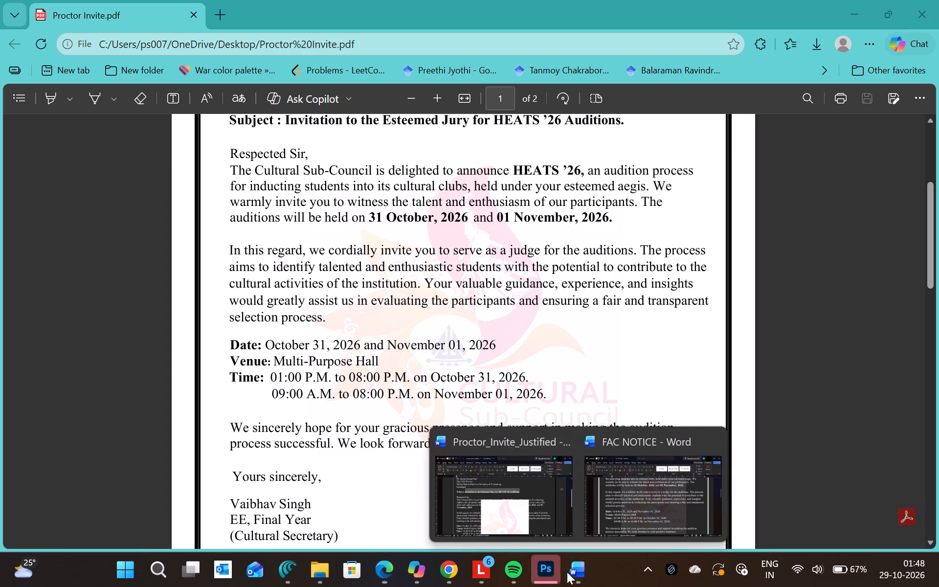
{"action": "left_click", "coordinate": [615, 482]}
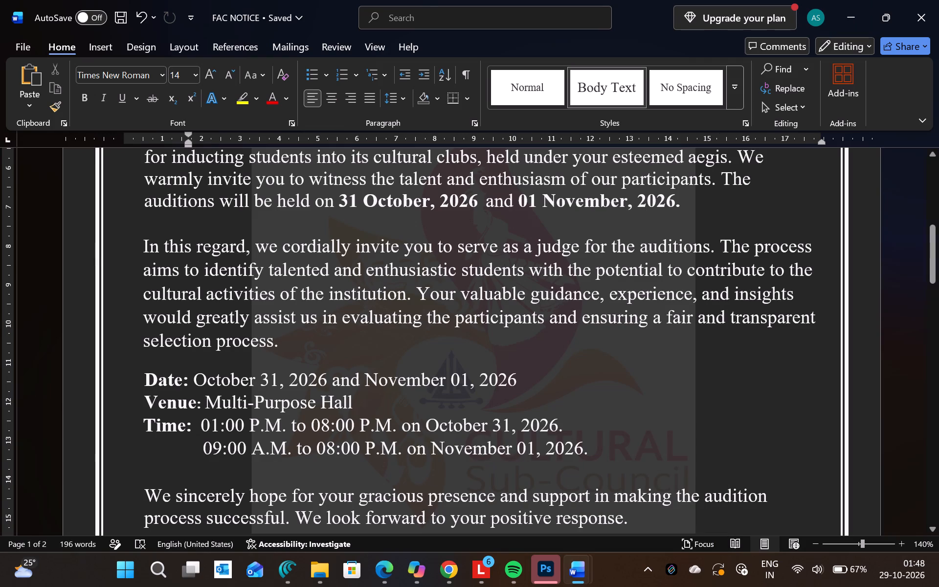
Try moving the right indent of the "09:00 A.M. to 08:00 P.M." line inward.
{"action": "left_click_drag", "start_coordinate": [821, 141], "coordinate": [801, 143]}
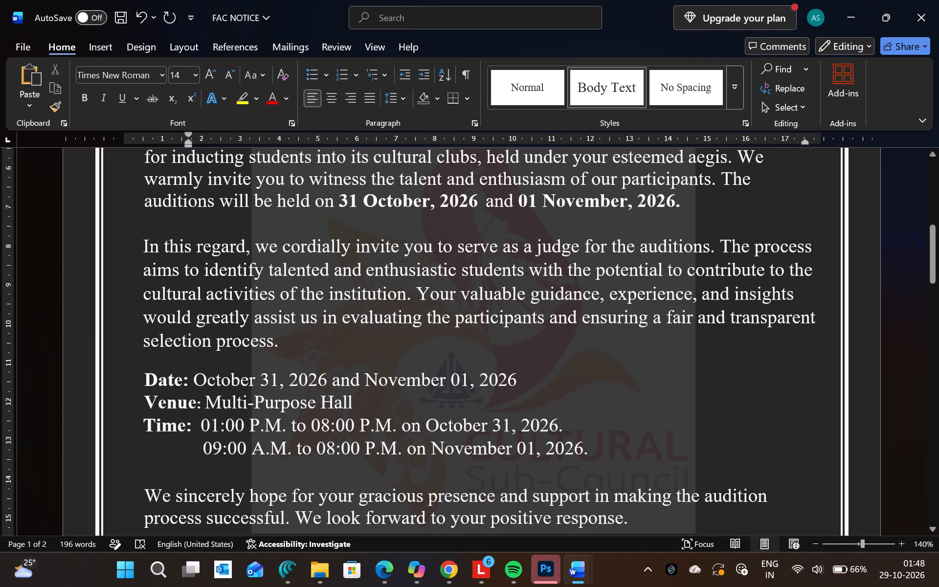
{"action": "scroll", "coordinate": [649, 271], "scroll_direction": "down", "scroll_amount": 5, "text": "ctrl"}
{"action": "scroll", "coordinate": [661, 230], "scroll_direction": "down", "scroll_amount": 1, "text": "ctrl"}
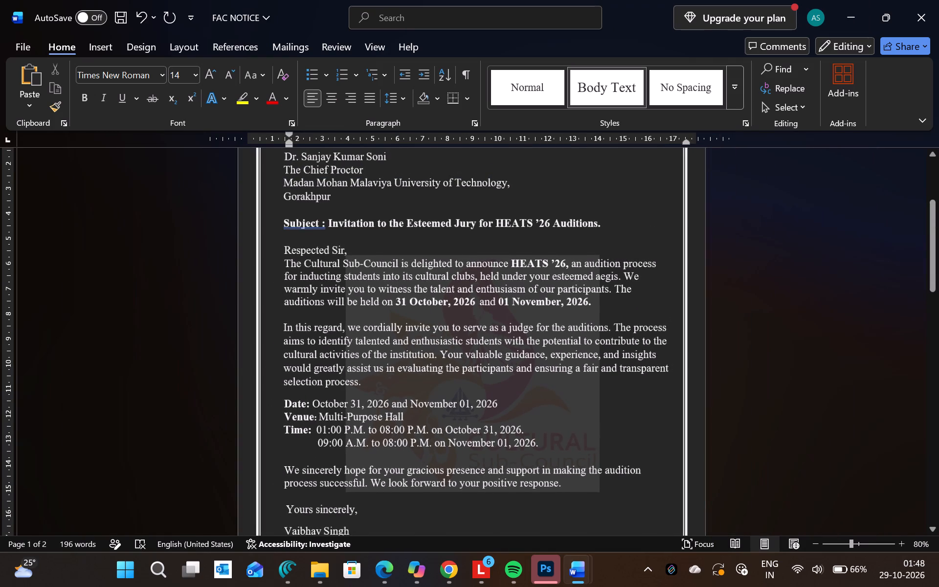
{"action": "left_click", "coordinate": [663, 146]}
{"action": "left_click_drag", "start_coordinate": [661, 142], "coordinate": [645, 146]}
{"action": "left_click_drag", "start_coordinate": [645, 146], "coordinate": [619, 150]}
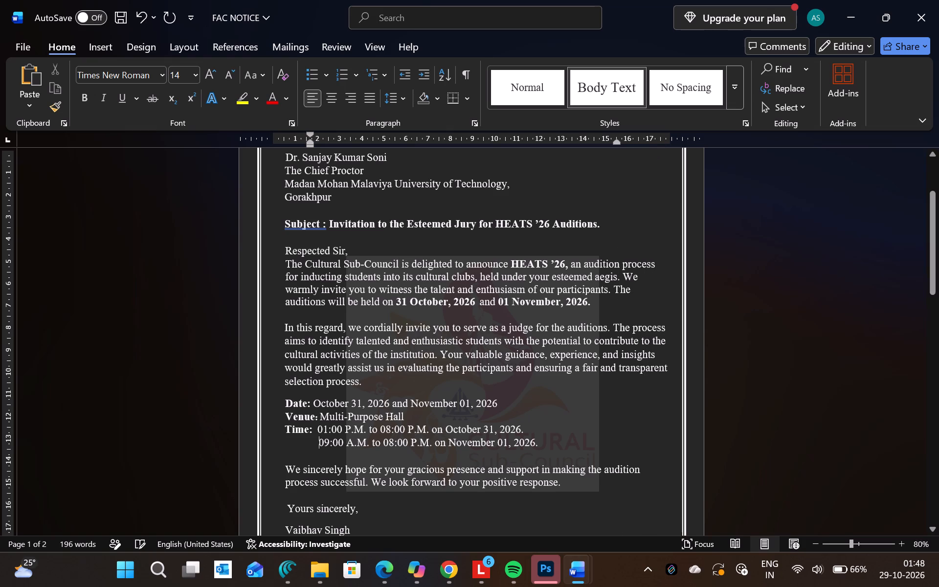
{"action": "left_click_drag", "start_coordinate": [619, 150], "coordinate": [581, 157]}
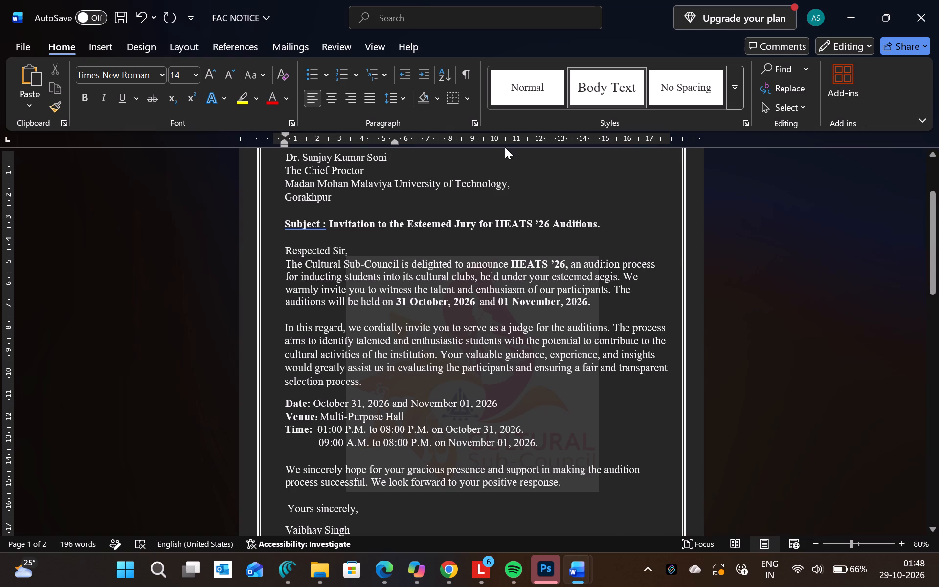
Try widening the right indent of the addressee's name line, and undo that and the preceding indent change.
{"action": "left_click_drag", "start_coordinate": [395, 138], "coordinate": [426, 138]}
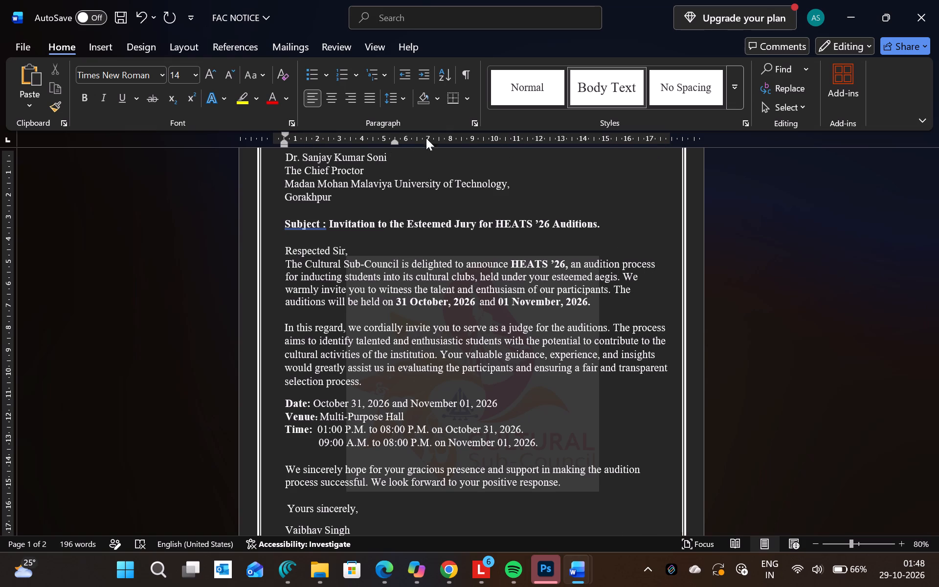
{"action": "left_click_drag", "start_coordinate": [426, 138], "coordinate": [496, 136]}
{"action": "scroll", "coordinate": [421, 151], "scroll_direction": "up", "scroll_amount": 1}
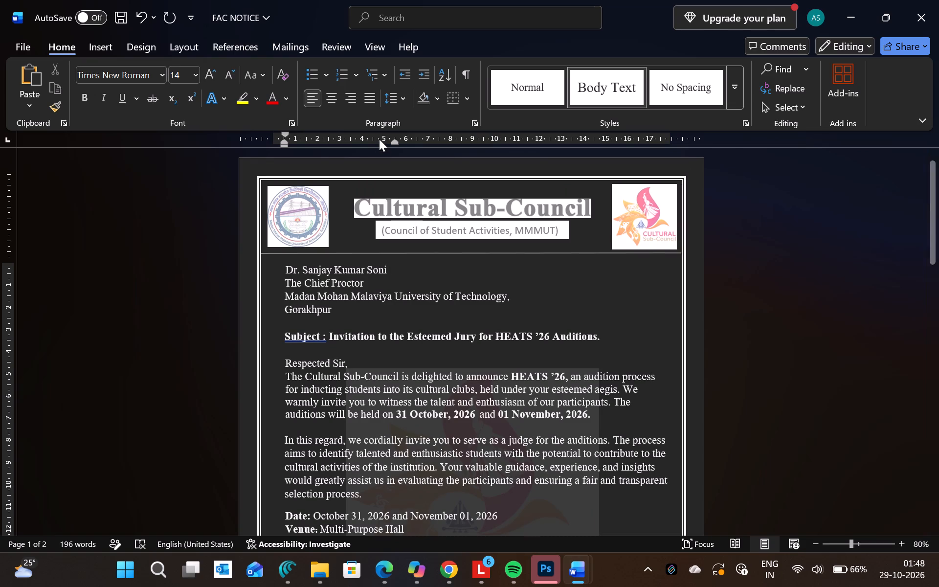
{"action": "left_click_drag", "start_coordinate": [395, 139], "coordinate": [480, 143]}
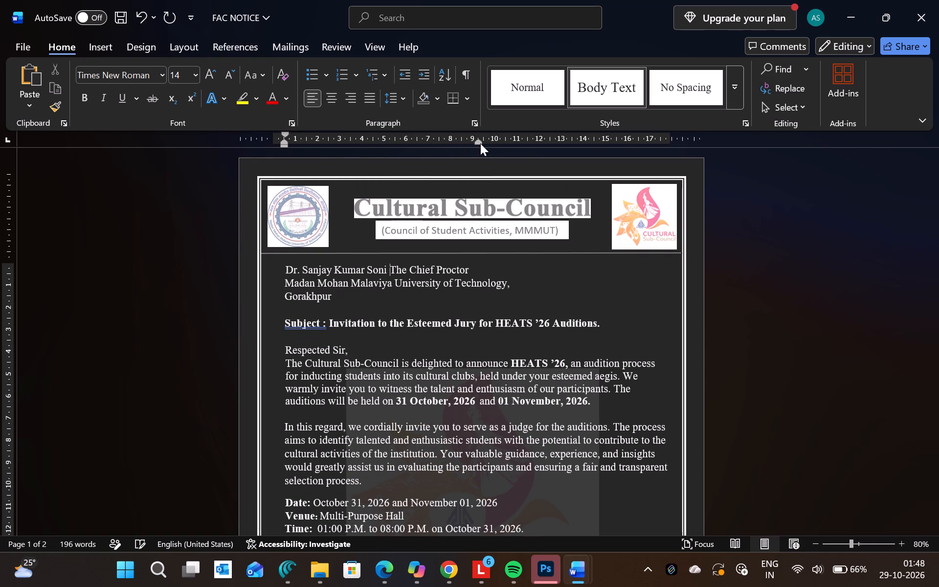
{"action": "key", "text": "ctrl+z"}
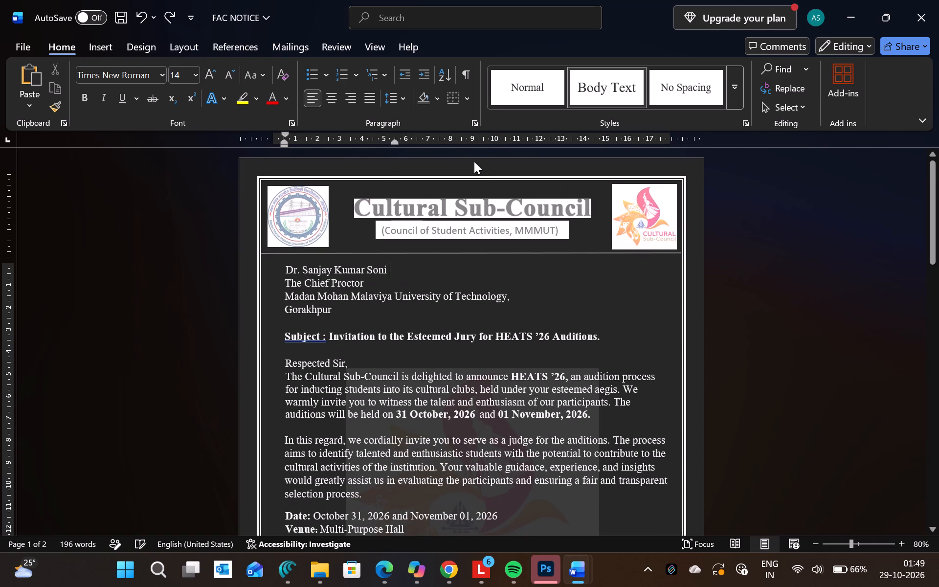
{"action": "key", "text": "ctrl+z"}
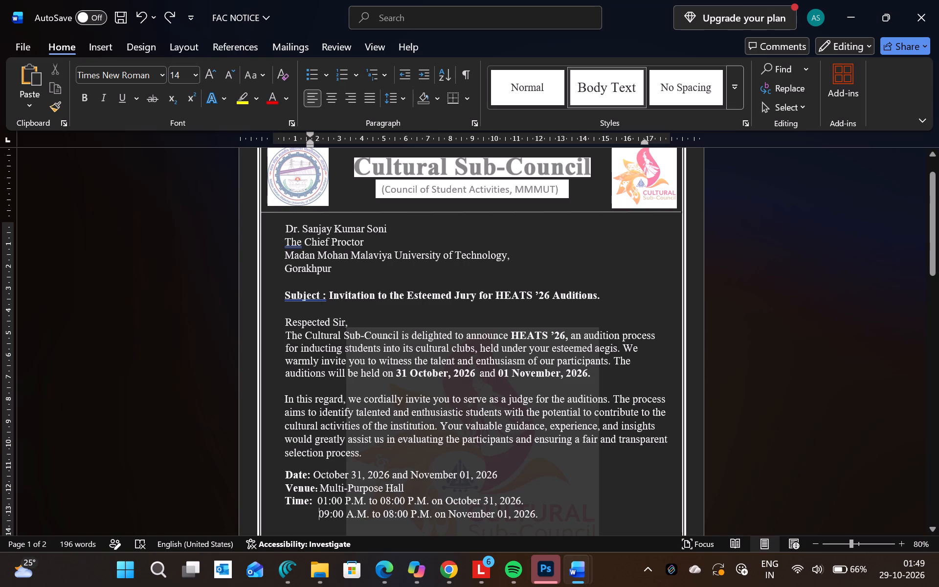
Pull the opening paragraph's right indent in to about 16.5 cm, and move it back out so "process" ends the first line.
{"action": "left_click", "coordinate": [593, 372]}
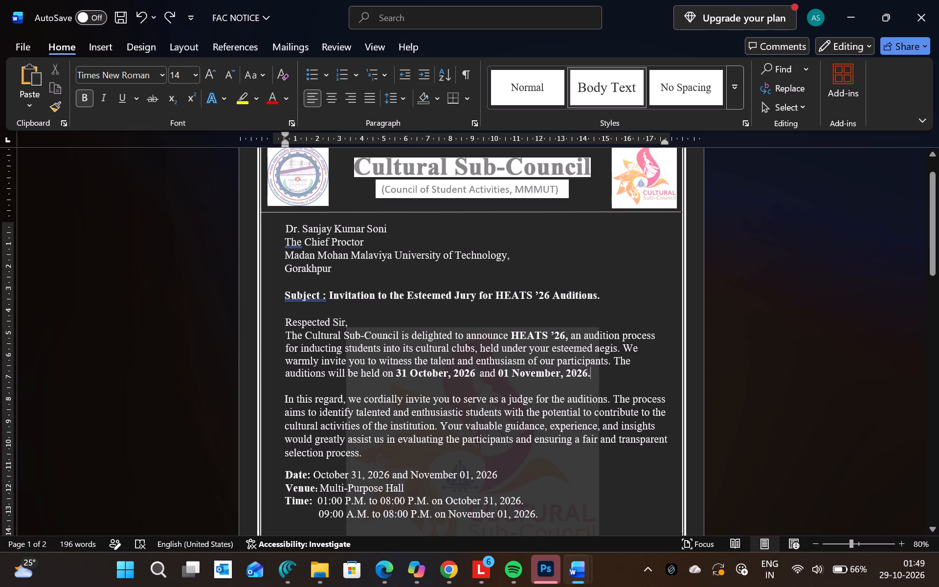
{"action": "left_click", "coordinate": [660, 330]}
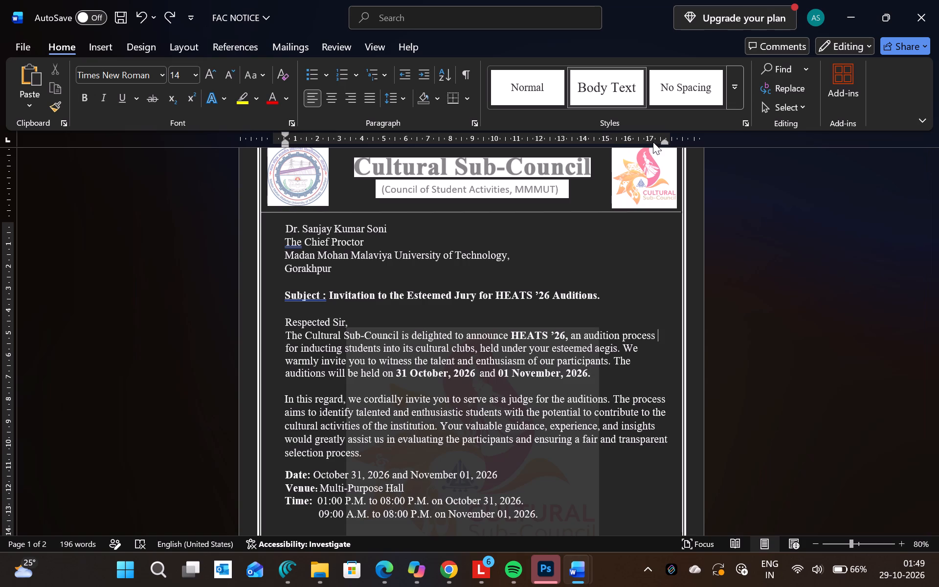
{"action": "left_click_drag", "start_coordinate": [661, 141], "coordinate": [640, 146]}
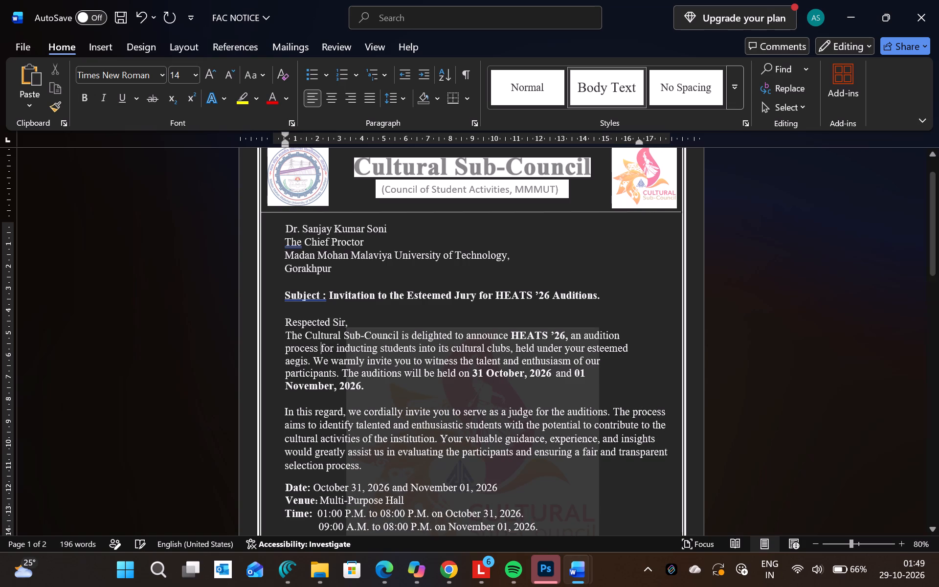
{"action": "left_click", "coordinate": [673, 407]}
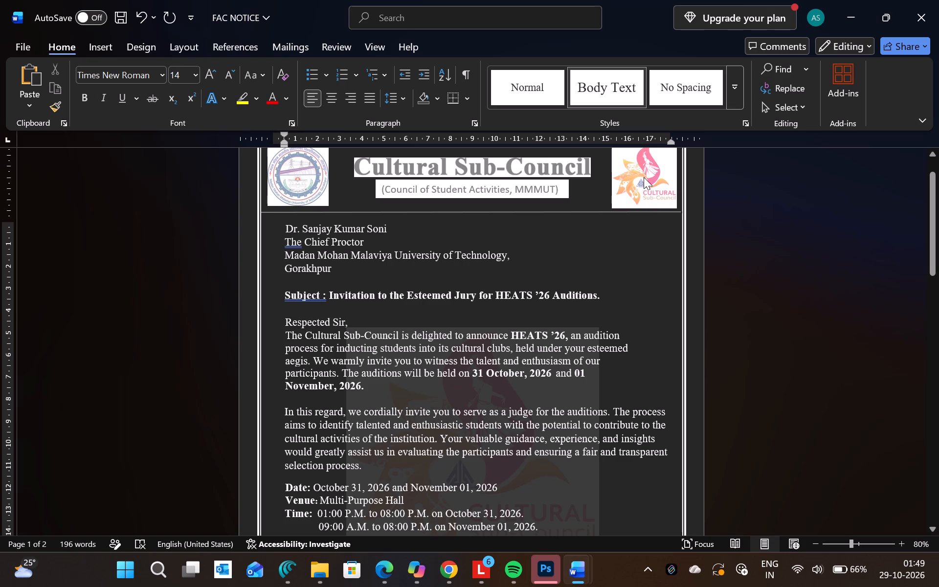
{"action": "left_click", "coordinate": [629, 339]}
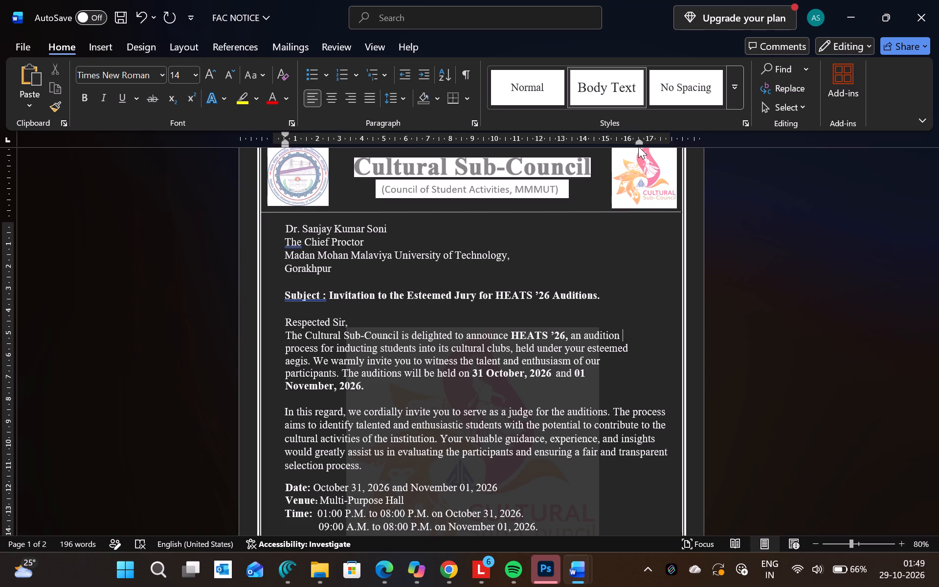
{"action": "left_click_drag", "start_coordinate": [640, 143], "coordinate": [654, 143]}
Move the right indent of the "In this regard" paragraph in to about 17.5 cm.
{"action": "left_click", "coordinate": [667, 400]}
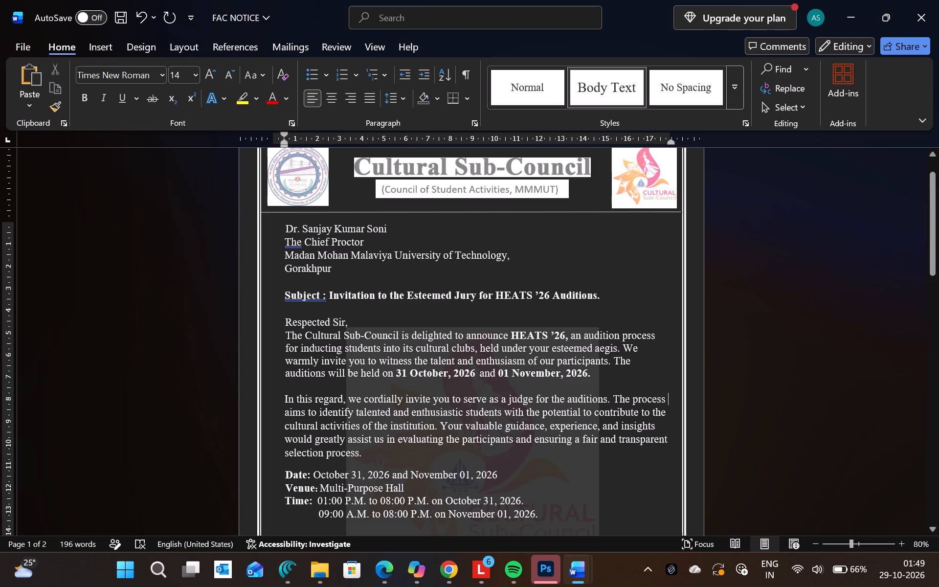
{"action": "left_click_drag", "start_coordinate": [670, 143], "coordinate": [664, 143]}
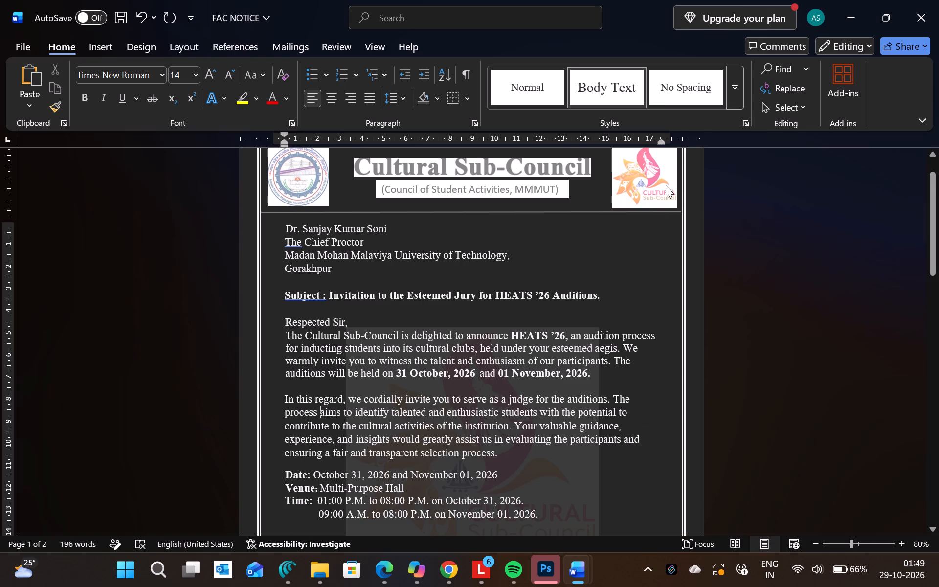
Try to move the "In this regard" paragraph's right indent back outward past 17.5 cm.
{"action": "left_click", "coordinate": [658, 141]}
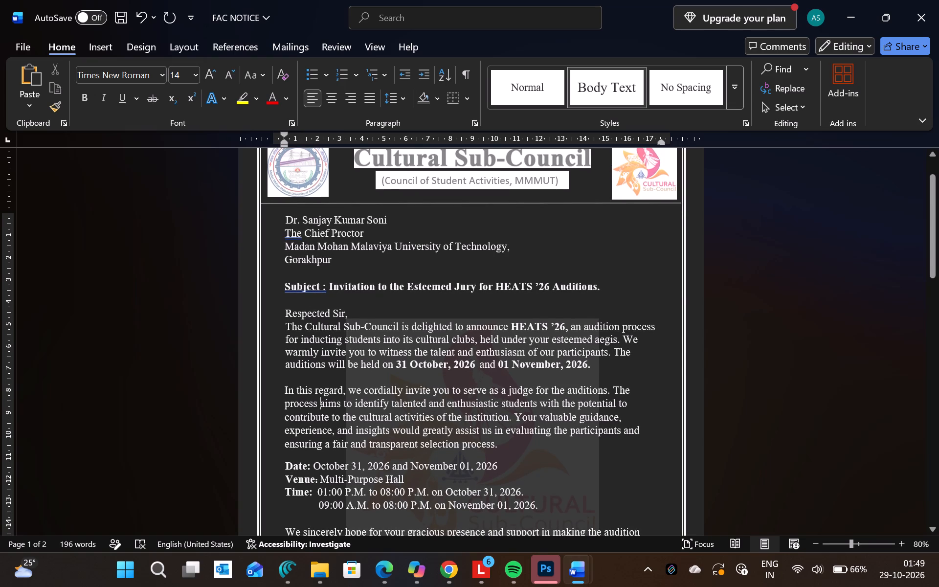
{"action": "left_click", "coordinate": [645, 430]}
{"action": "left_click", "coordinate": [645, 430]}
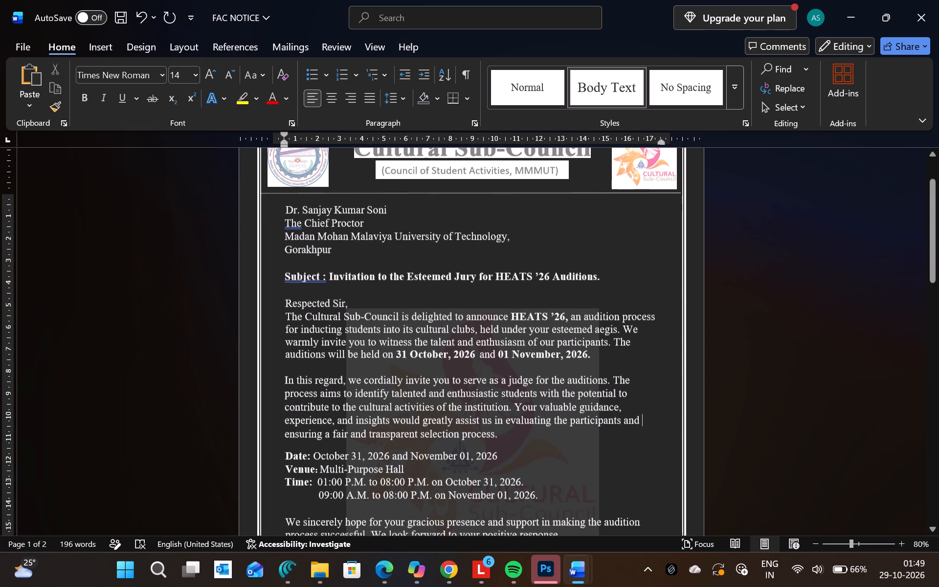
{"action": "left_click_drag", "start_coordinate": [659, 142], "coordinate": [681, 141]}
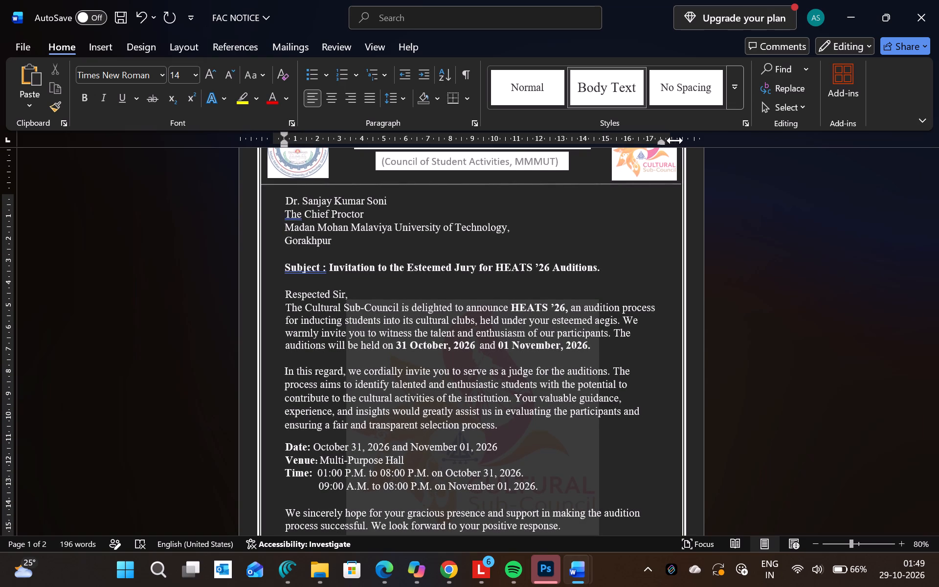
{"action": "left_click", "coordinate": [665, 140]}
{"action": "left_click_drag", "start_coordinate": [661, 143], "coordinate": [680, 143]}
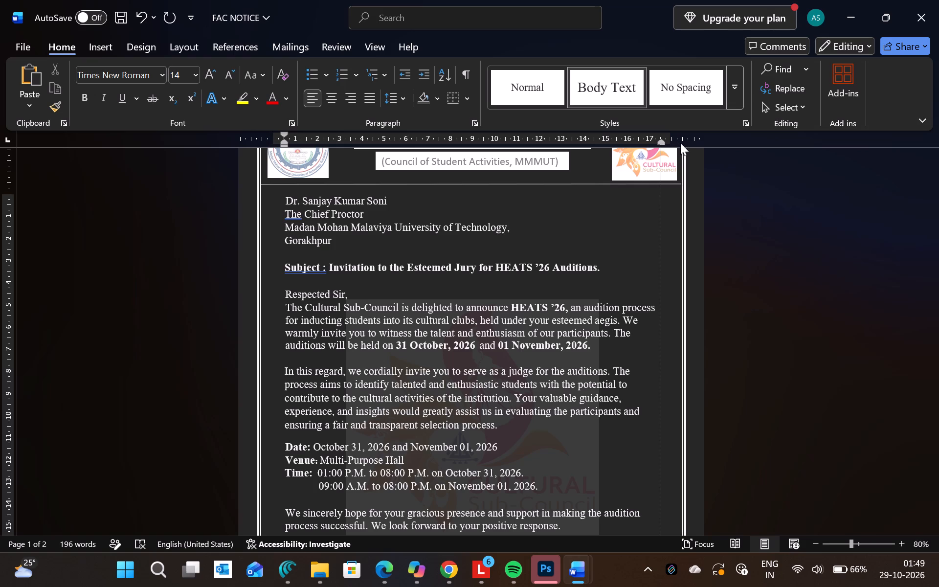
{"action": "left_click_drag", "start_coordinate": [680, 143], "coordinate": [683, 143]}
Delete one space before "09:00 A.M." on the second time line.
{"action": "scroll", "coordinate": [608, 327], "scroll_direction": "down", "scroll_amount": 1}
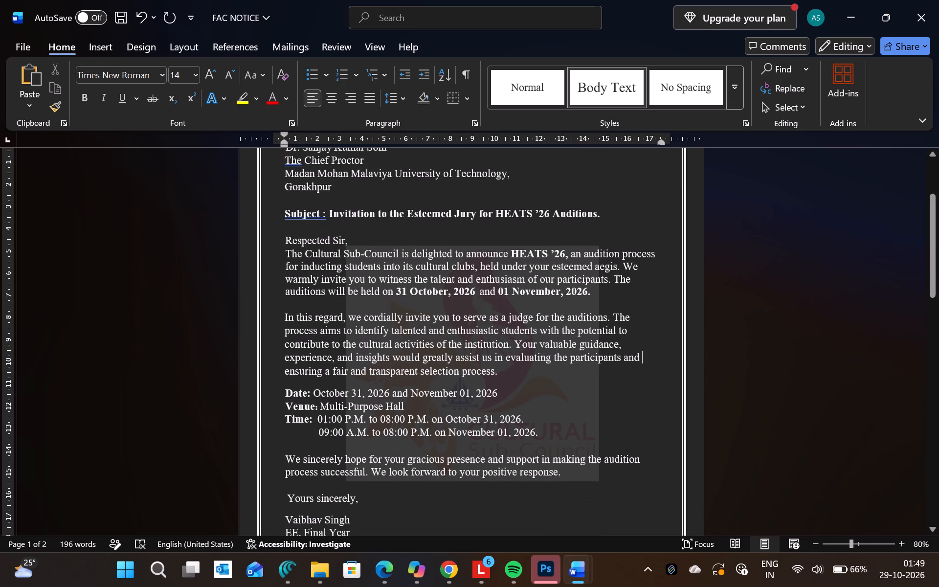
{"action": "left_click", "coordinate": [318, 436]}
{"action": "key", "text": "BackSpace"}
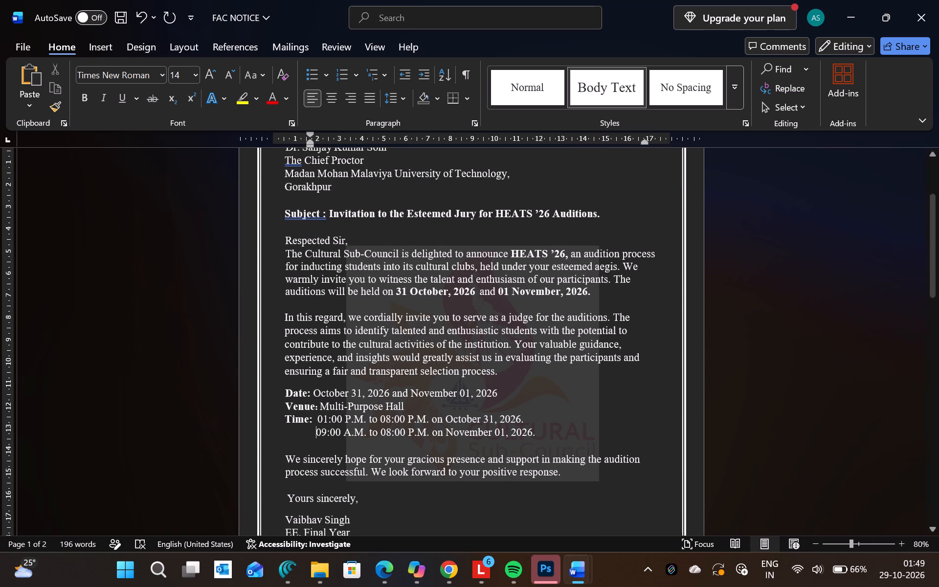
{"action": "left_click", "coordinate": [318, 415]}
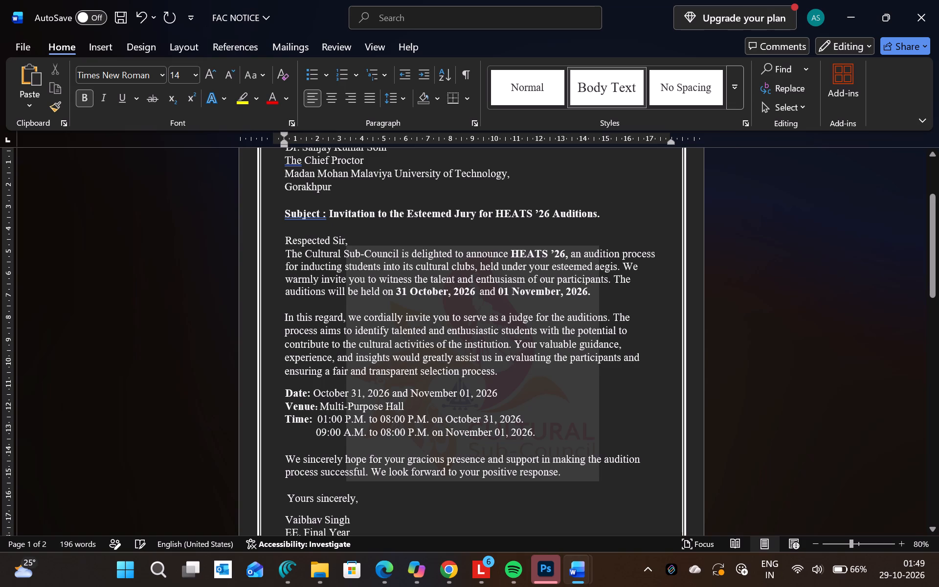
Cut the November 01 time text, remove its old indented line, and paste it on a new line below the October 31 time.
{"action": "left_click_drag", "start_coordinate": [316, 434], "coordinate": [537, 433]}
{"action": "key", "text": "ctrl+x"}
{"action": "key", "text": "BackSpace"}
{"action": "key", "text": "BackSpace"}
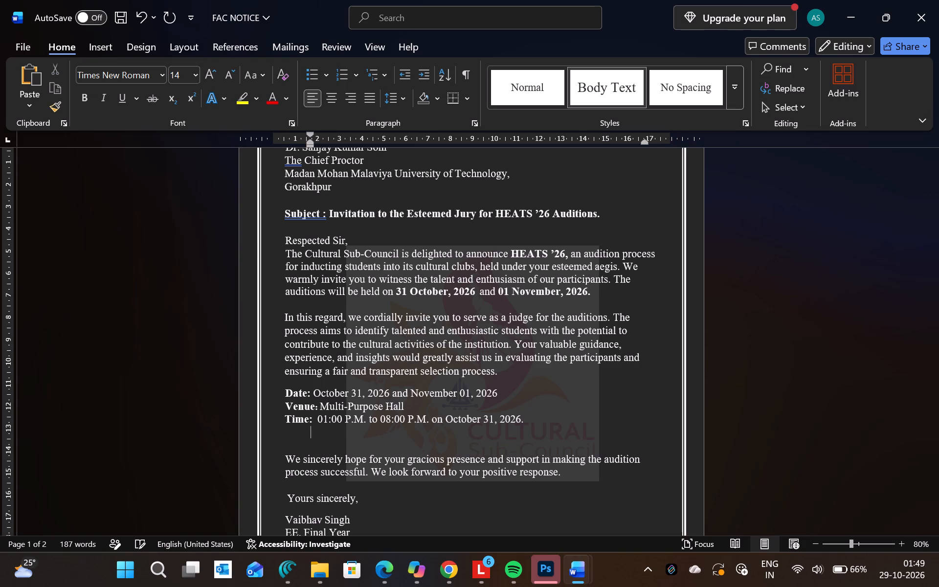
{"action": "key", "text": "BackSpace"}
{"action": "key", "text": "BackSpace"}
{"action": "key", "text": "BackSpace"}
{"action": "key", "text": "Return"}
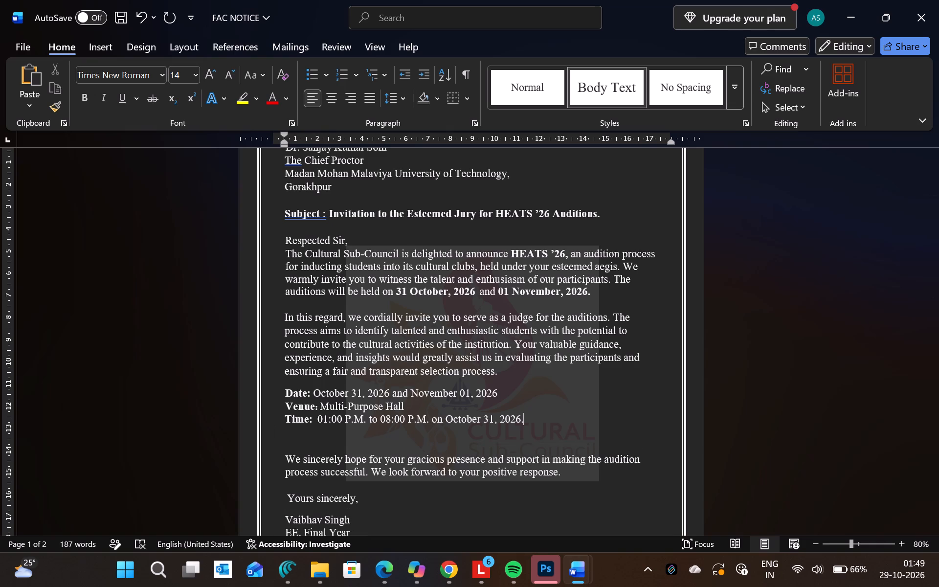
{"action": "key", "text": "space"}
{"action": "key", "text": "space"}
{"action": "key", "text": "BackSpace"}
{"action": "key", "text": "ctrl+v"}
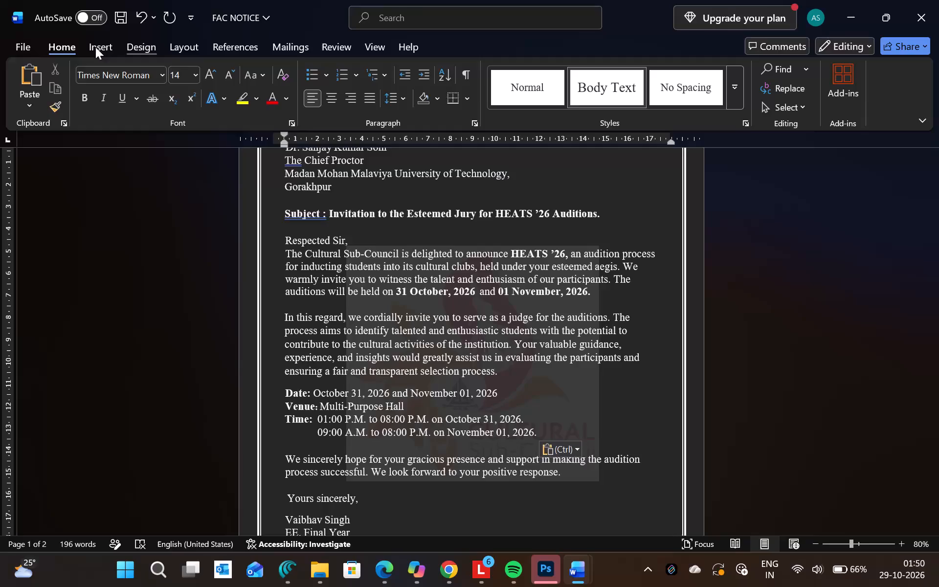
Export the letter to the OneDrive Desktop folder as a PDF named Proctor Invite, replacing the existing file.
{"action": "left_click", "coordinate": [22, 49]}
{"action": "left_click", "coordinate": [46, 279]}
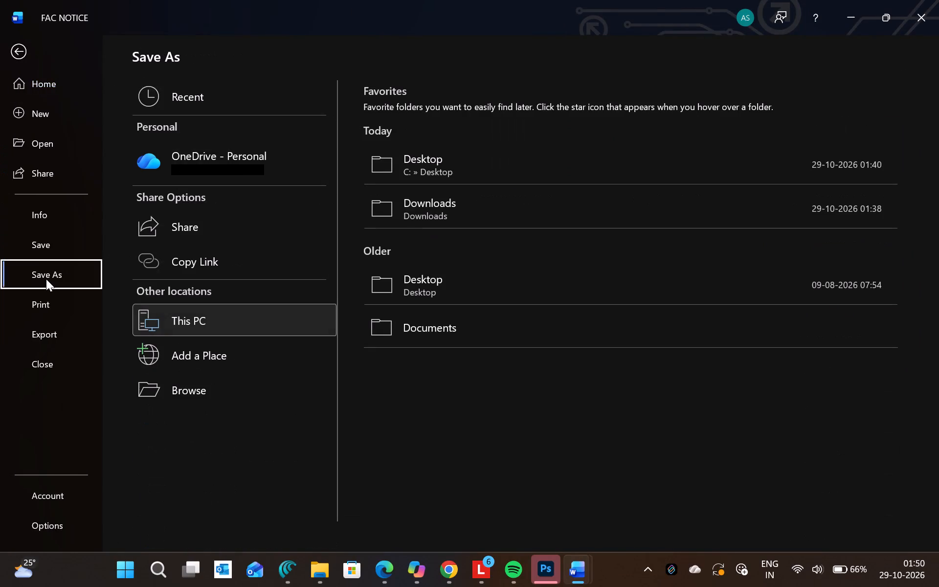
{"action": "left_click", "coordinate": [453, 274]}
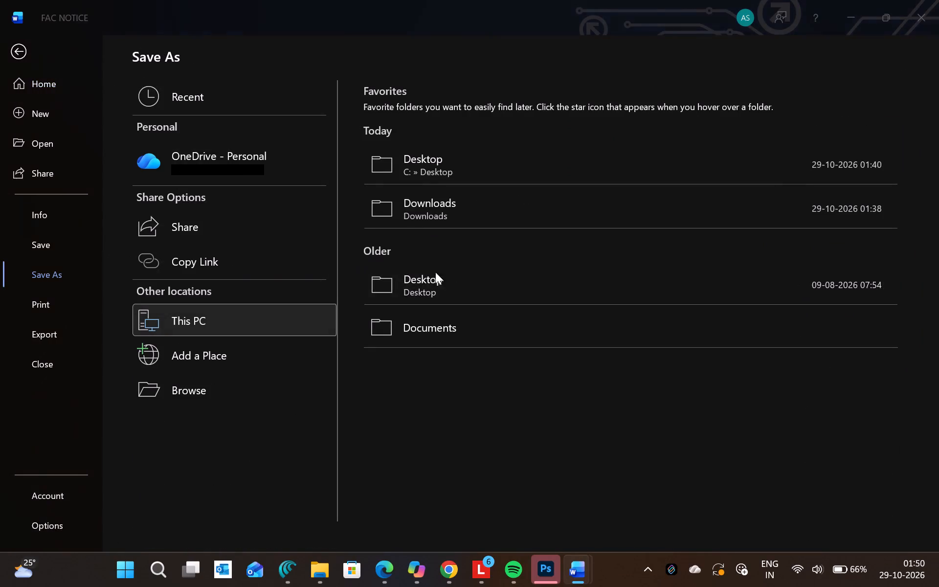
{"action": "scroll", "coordinate": [69, 196], "scroll_direction": "down", "scroll_amount": 1}
{"action": "scroll", "coordinate": [64, 167], "scroll_direction": "up", "scroll_amount": 1}
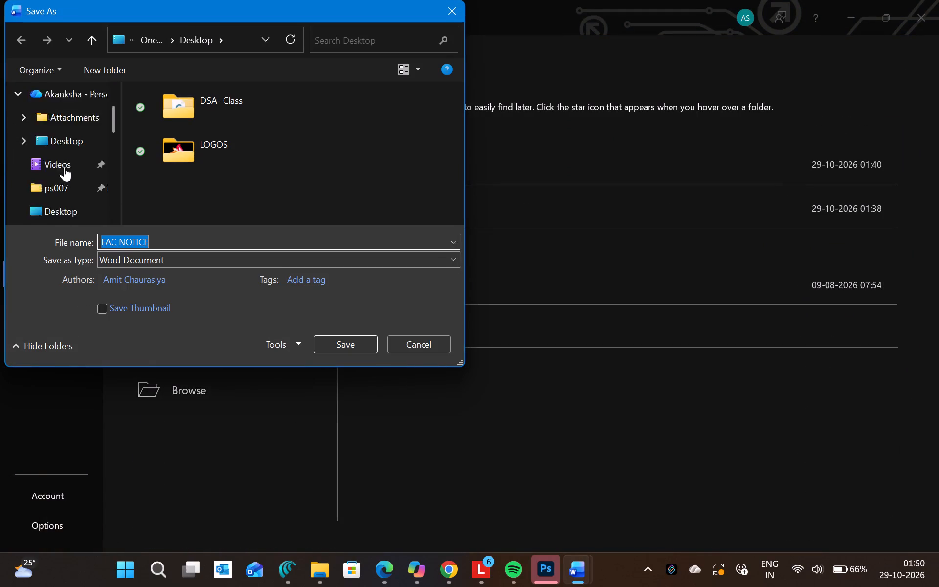
{"action": "left_click", "coordinate": [55, 195]}
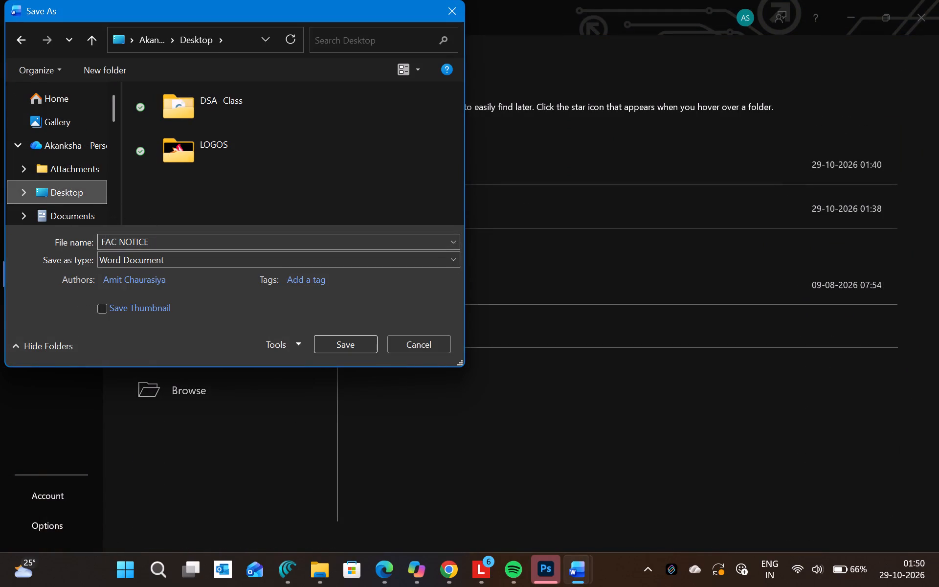
{"action": "left_click", "coordinate": [149, 245]}
{"action": "key", "text": "shift+p"}
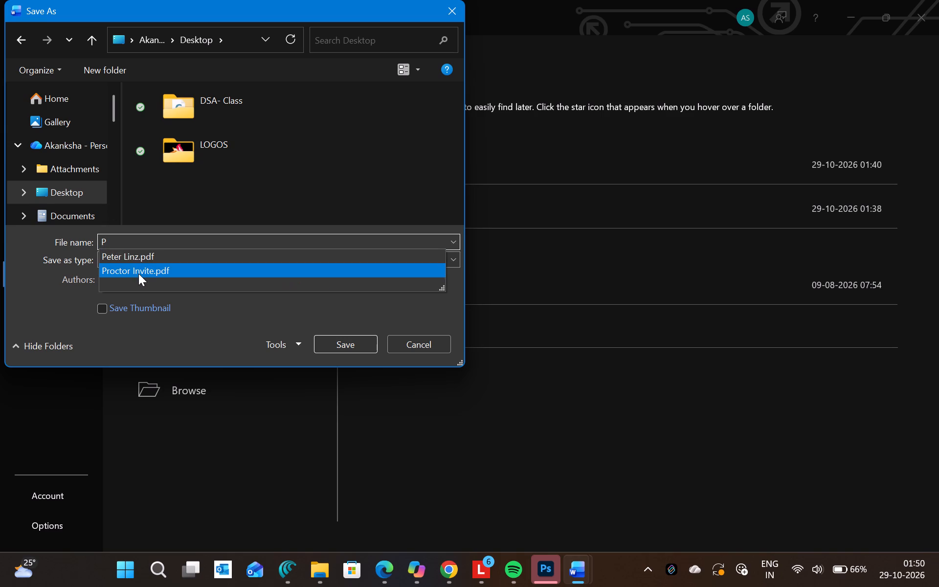
{"action": "left_click", "coordinate": [135, 275]}
{"action": "left_click", "coordinate": [156, 269]}
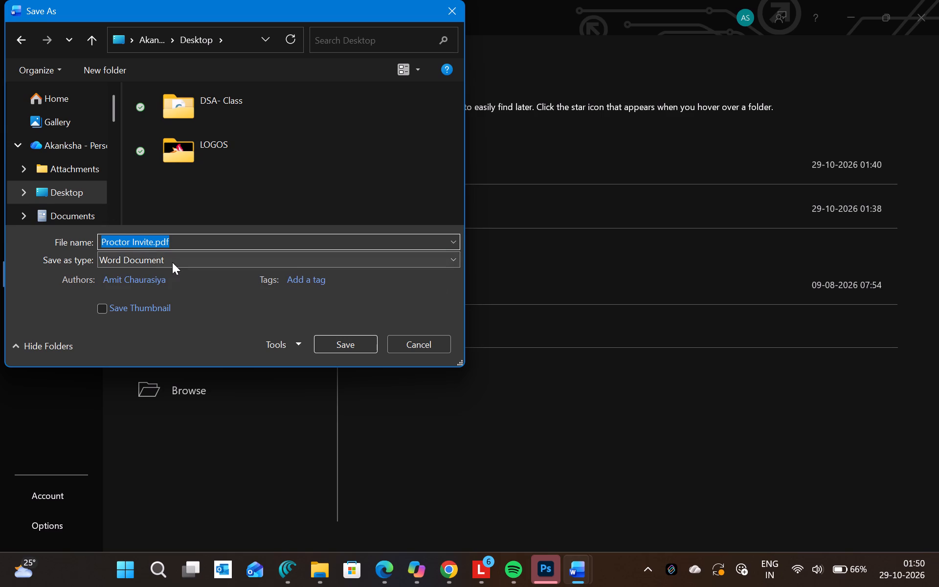
{"action": "left_click", "coordinate": [172, 262]}
{"action": "left_click", "coordinate": [133, 351]}
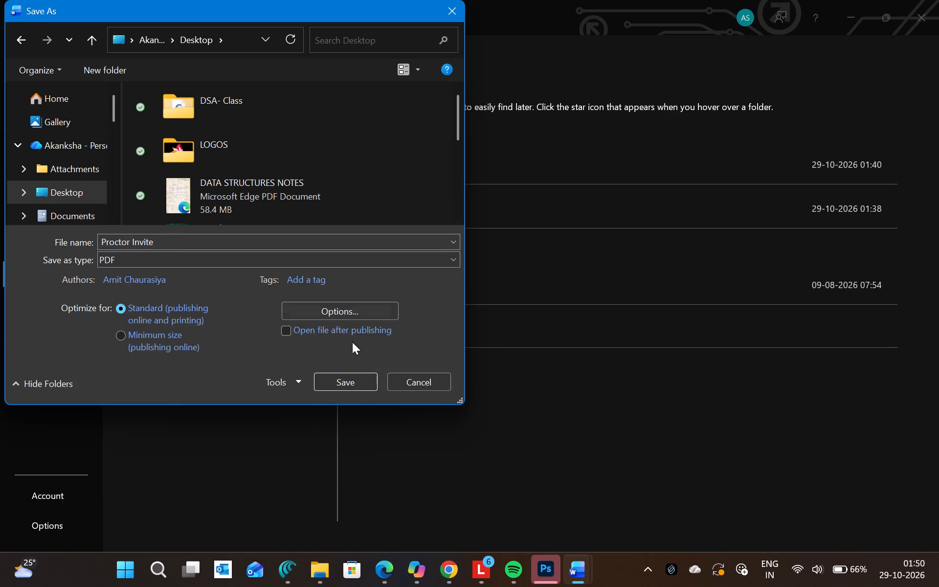
{"action": "left_click", "coordinate": [333, 378]}
{"action": "left_click", "coordinate": [270, 230]}
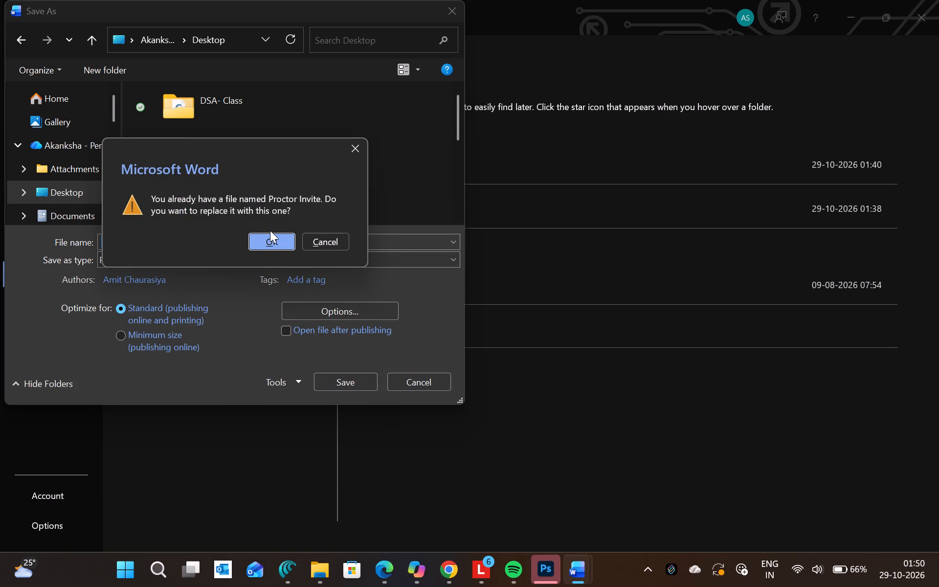
{"action": "left_click", "coordinate": [262, 240]}
Close the outdated PDF view, reopen Proctor Invite.pdf from the desktop, and check the letter's paragraph and time-line layout.
{"action": "left_click", "coordinate": [849, 19]}
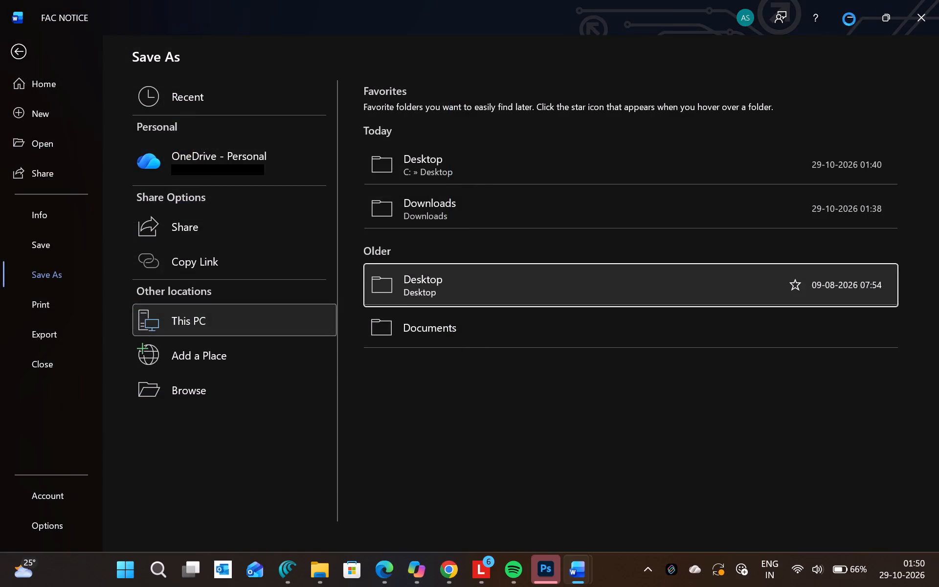
{"action": "left_click", "coordinate": [938, 0]}
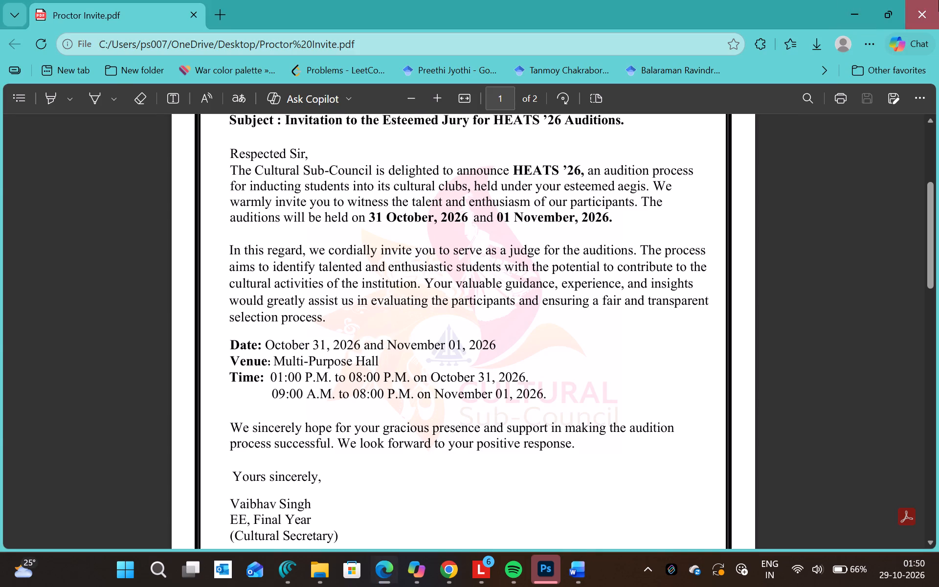
{"action": "triple_click", "coordinate": [150, 101]}
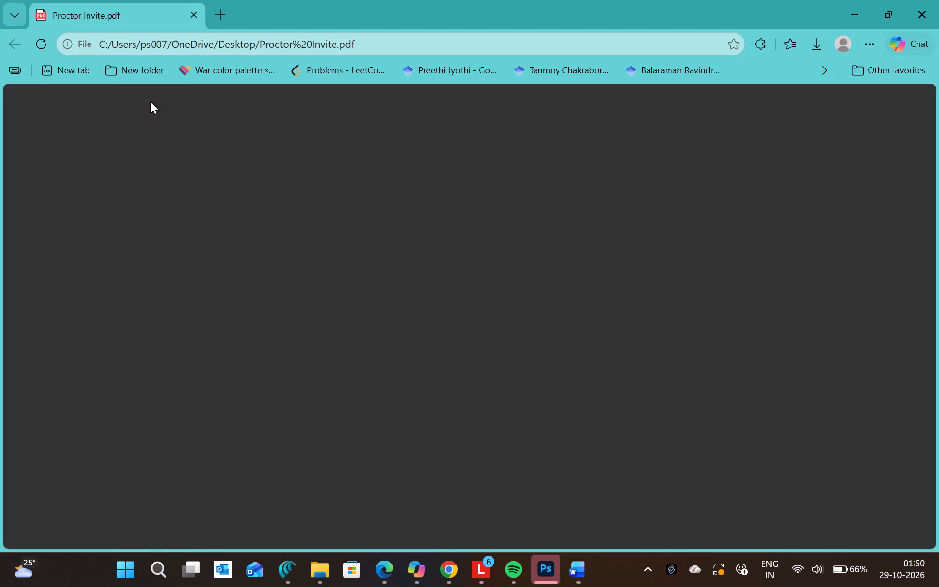
{"action": "scroll", "coordinate": [477, 221], "scroll_direction": "down", "scroll_amount": 1}
{"action": "scroll", "coordinate": [477, 221], "scroll_direction": "up", "scroll_amount": 1}
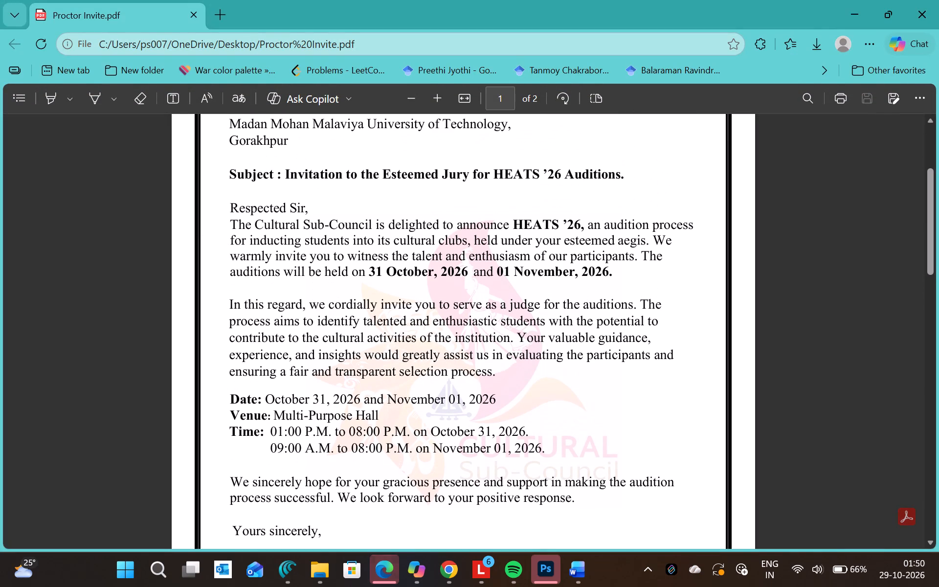
{"action": "scroll", "coordinate": [477, 221], "scroll_direction": "up", "scroll_amount": 2}
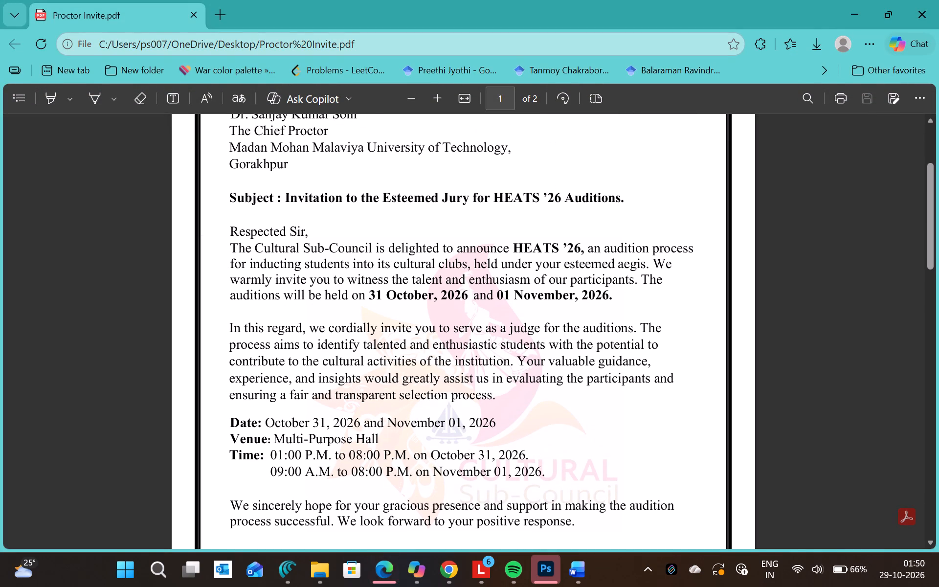
{"action": "scroll", "coordinate": [477, 221], "scroll_direction": "up", "scroll_amount": 2}
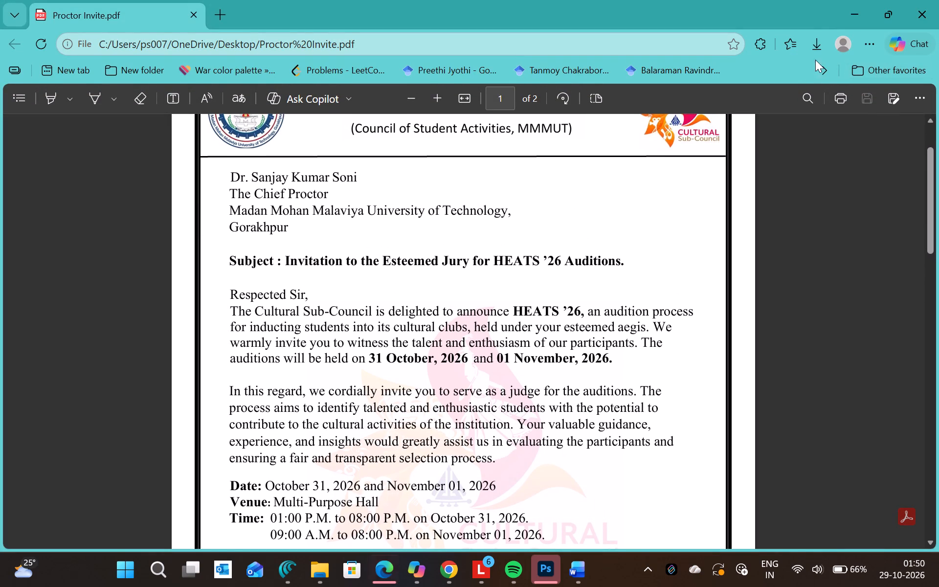
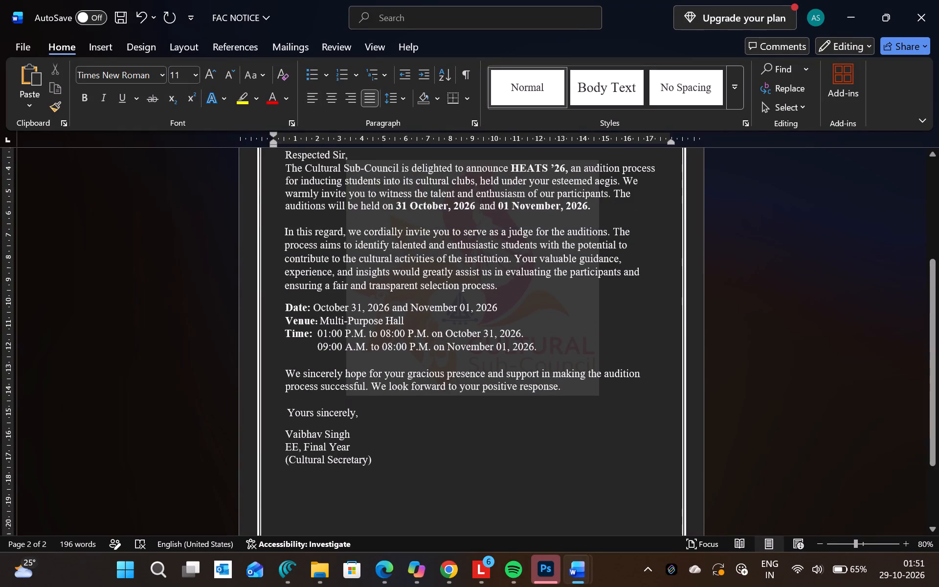
Export the letter again as a PDF named Proctor Invite in the OneDrive Desktop folder, replacing the existing file.
{"action": "scroll", "coordinate": [437, 400], "scroll_direction": "up", "scroll_amount": 1}
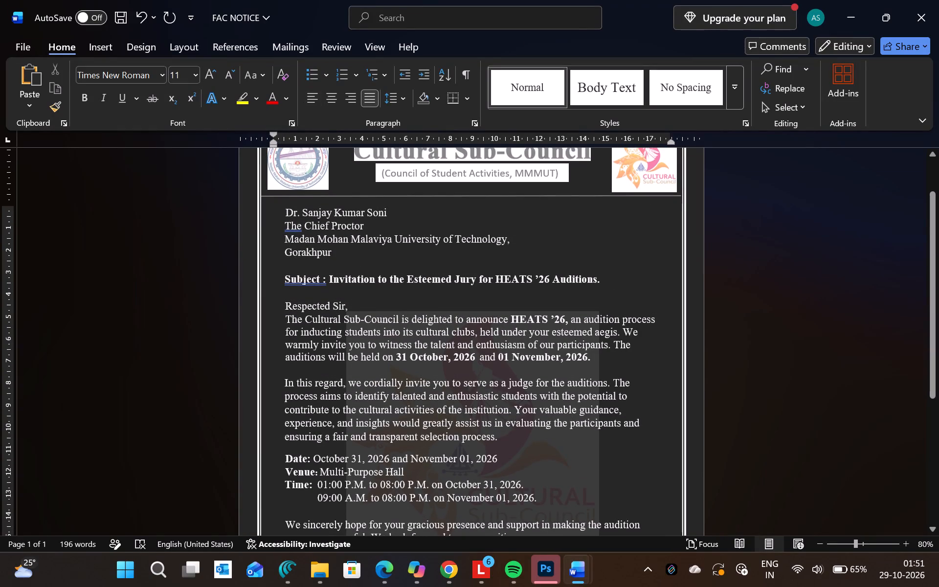
{"action": "scroll", "coordinate": [427, 348], "scroll_direction": "down", "scroll_amount": 1}
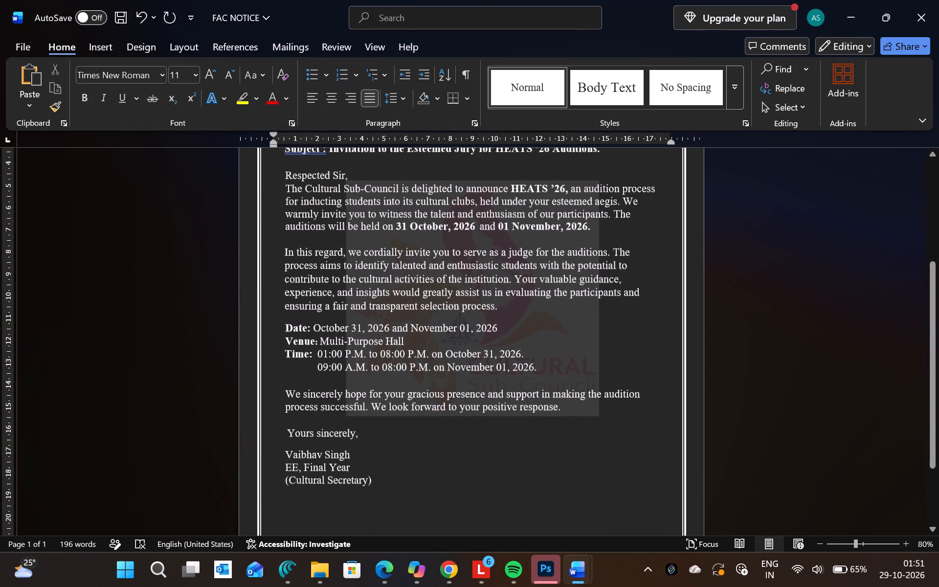
{"action": "left_click", "coordinate": [25, 42]}
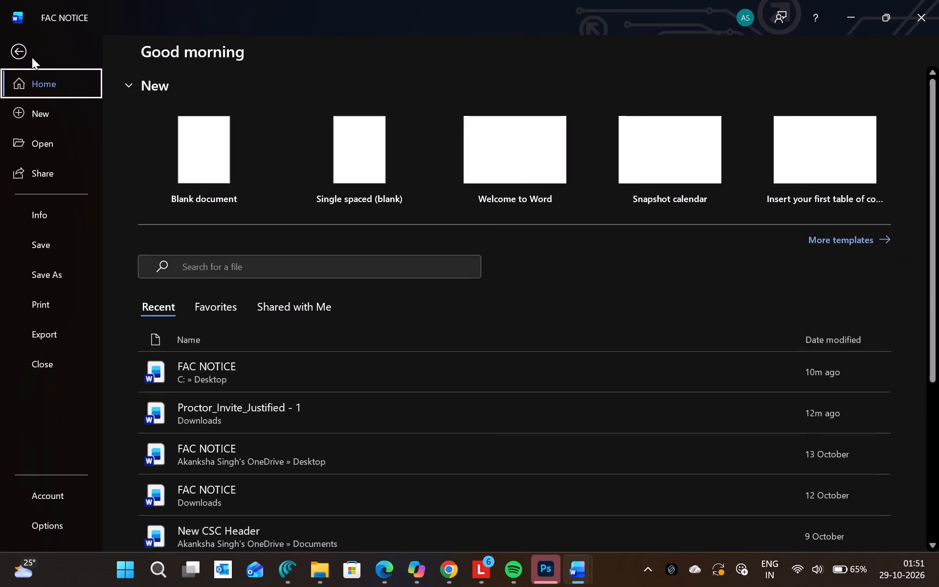
{"action": "left_click", "coordinate": [49, 266]}
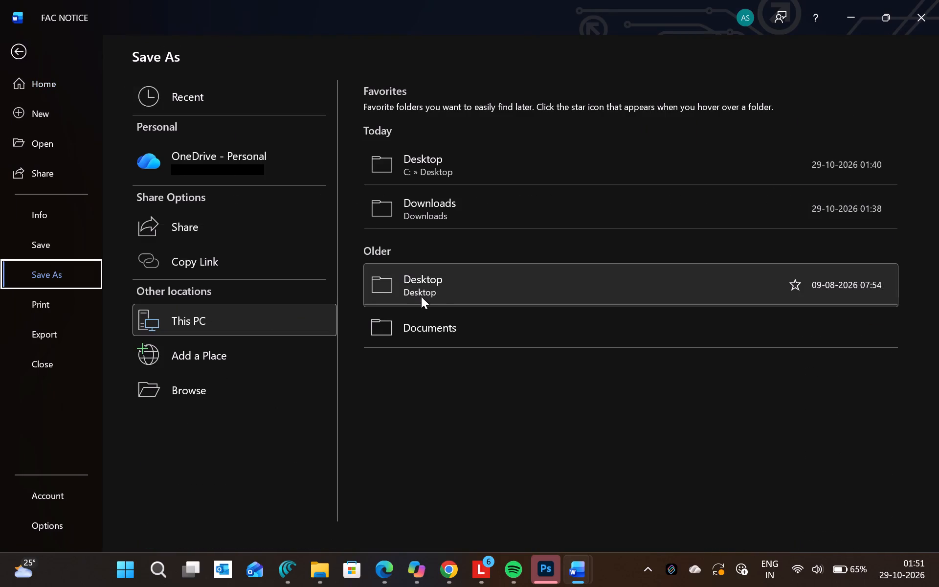
{"action": "left_click", "coordinate": [440, 293]}
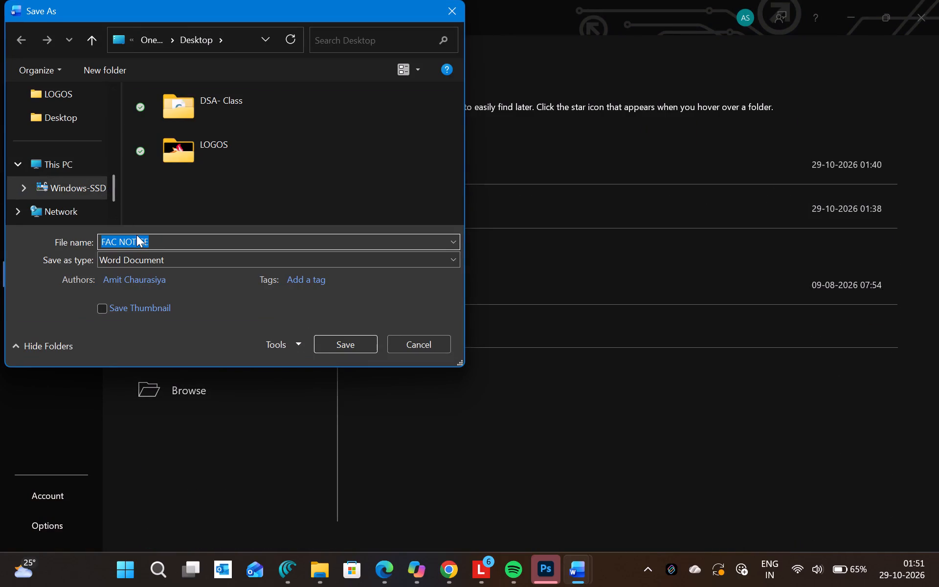
{"action": "type", "text": "Pr"}
{"action": "left_click", "coordinate": [176, 261]}
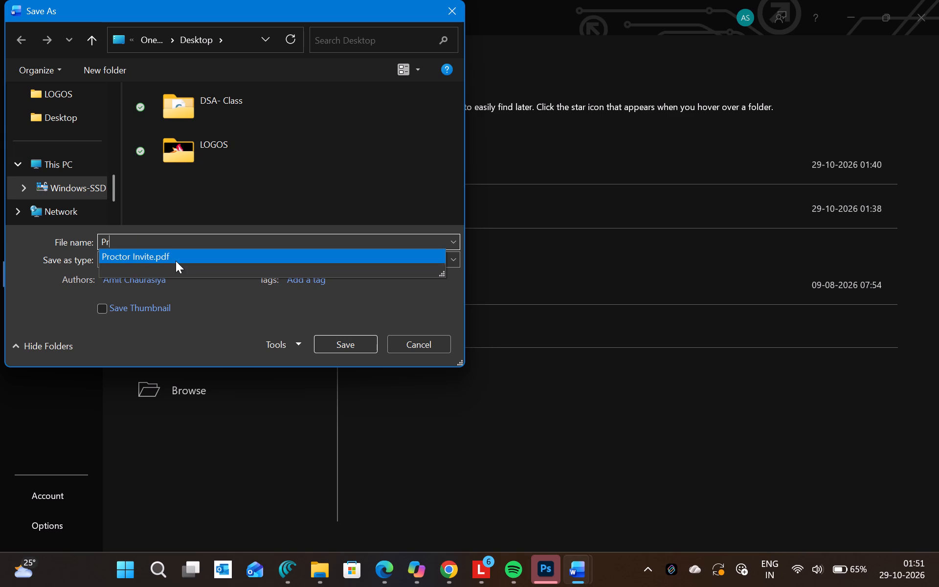
{"action": "left_click", "coordinate": [199, 257]}
{"action": "left_click", "coordinate": [113, 344]}
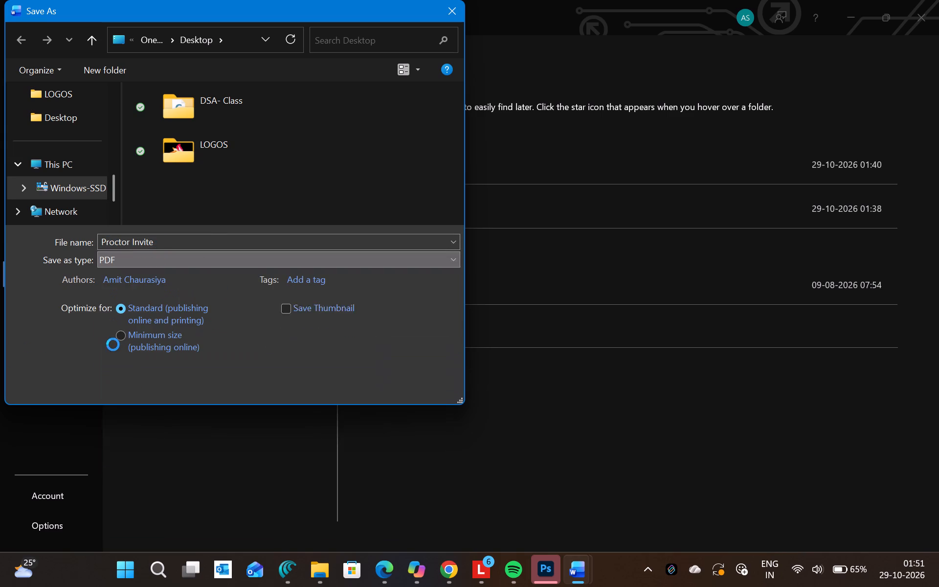
{"action": "scroll", "coordinate": [77, 172], "scroll_direction": "down", "scroll_amount": 1}
{"action": "scroll", "coordinate": [59, 166], "scroll_direction": "up", "scroll_amount": 1}
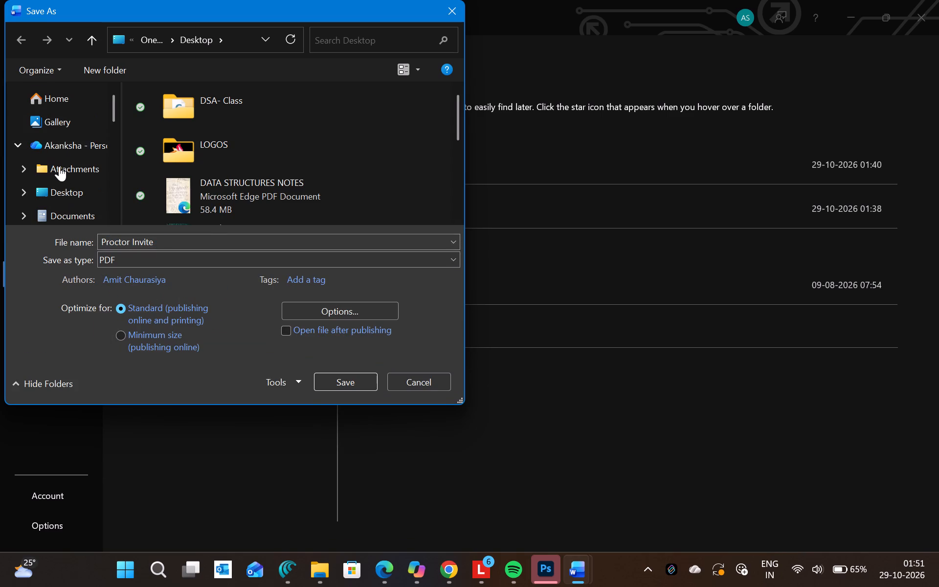
{"action": "left_click", "coordinate": [67, 191]}
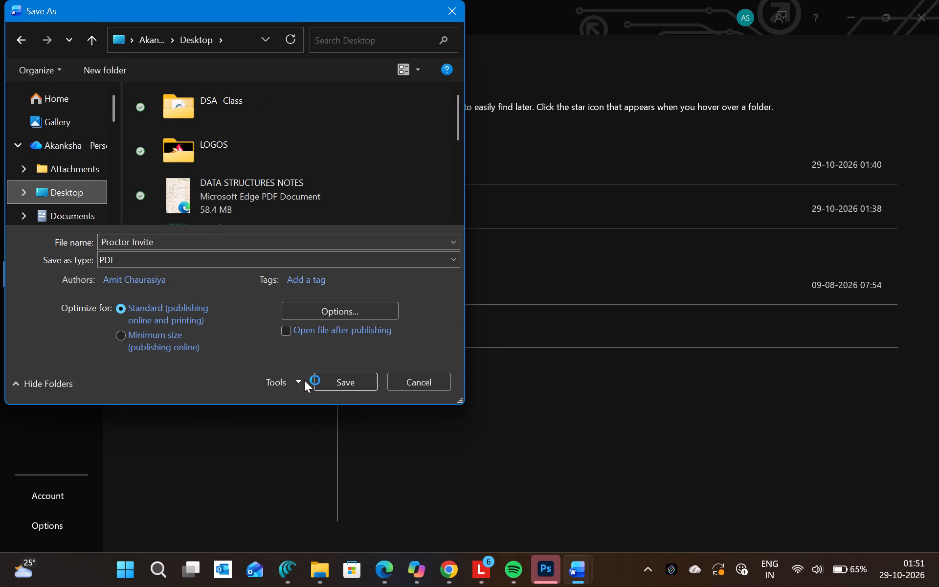
{"action": "left_click", "coordinate": [332, 377]}
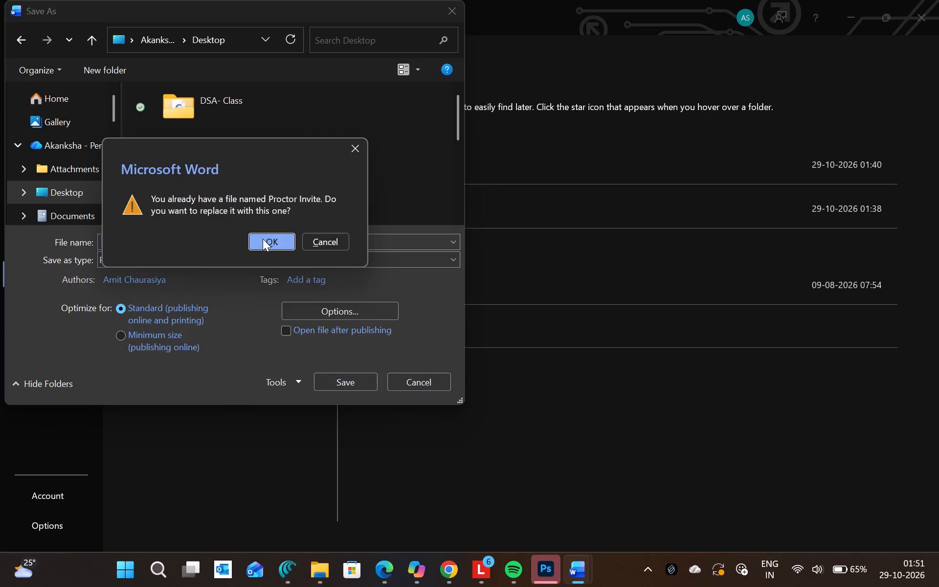
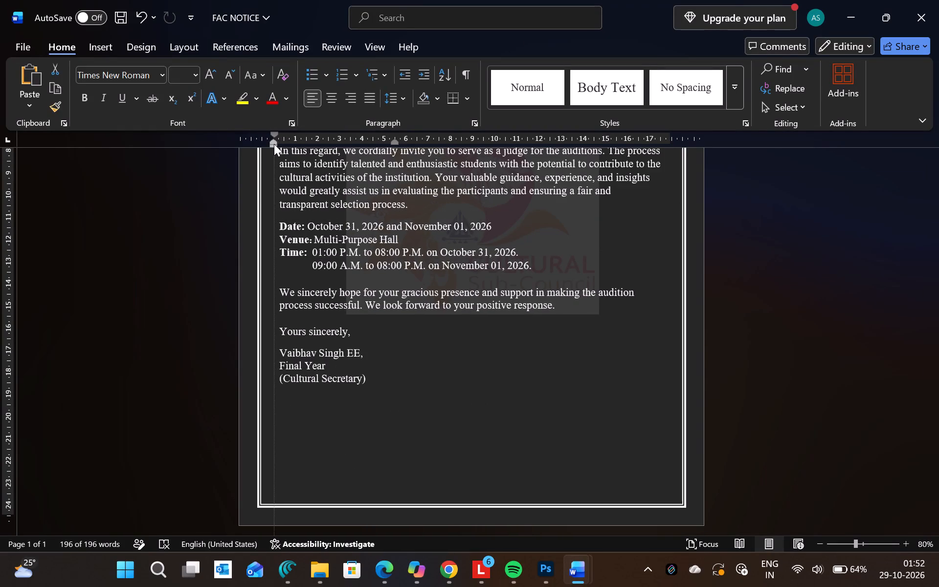
Shift the left indent of the selected letter text outward to about 0.25 cm beyond the left margin.
{"action": "left_click_drag", "start_coordinate": [274, 144], "coordinate": [268, 145]}
{"action": "scroll", "coordinate": [350, 214], "scroll_direction": "up", "scroll_amount": 1}
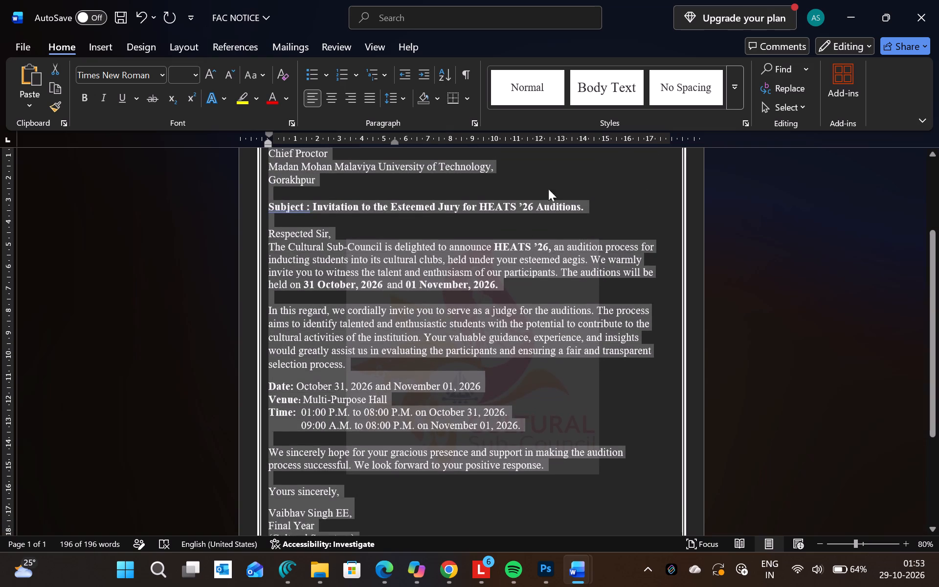
{"action": "left_click", "coordinate": [559, 180]}
{"action": "scroll", "coordinate": [559, 180], "scroll_direction": "up", "scroll_amount": 1}
{"action": "scroll", "coordinate": [589, 250], "scroll_direction": "down", "scroll_amount": 1}
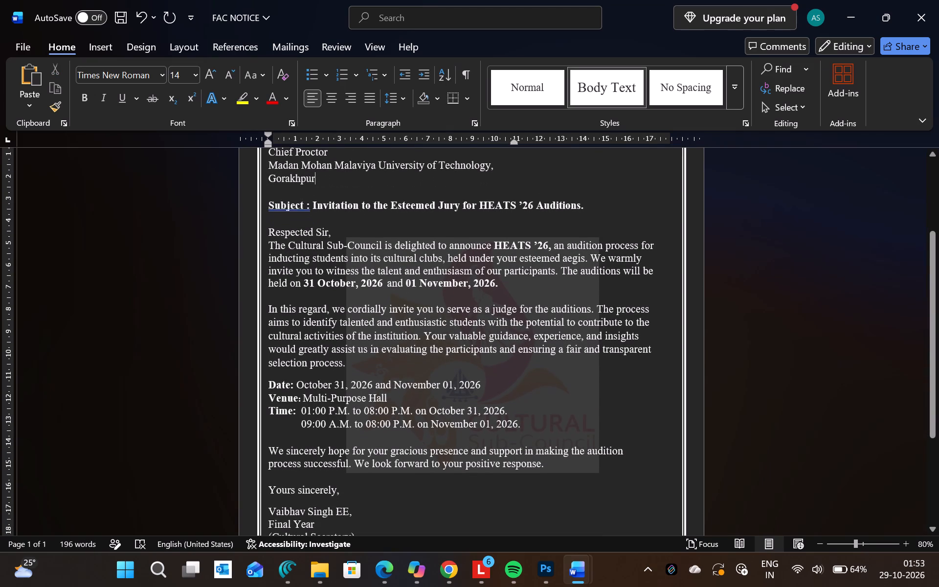
Export the letter again as a PDF named Proctor Invite in the OneDrive Desktop folder, replacing the existing file.
{"action": "left_click", "coordinate": [24, 45]}
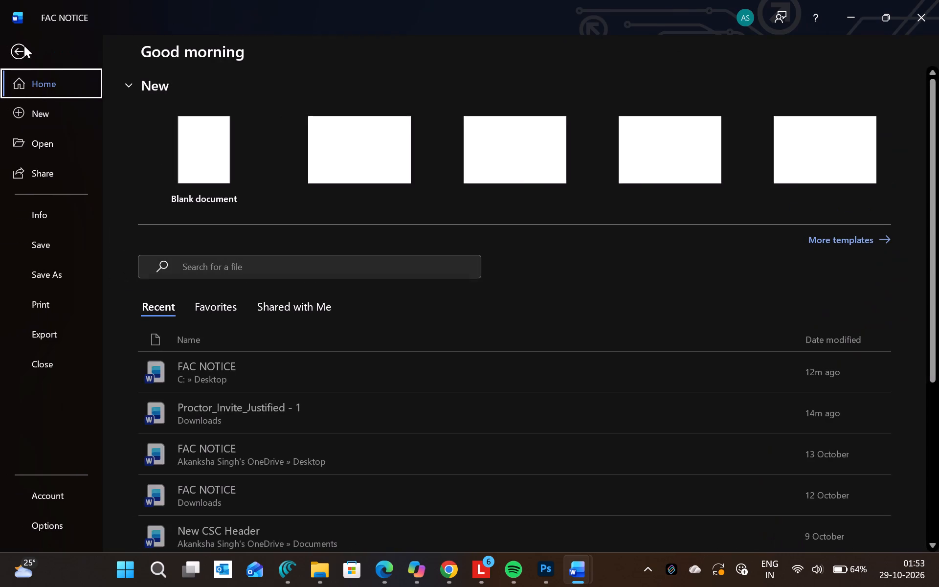
{"action": "left_click", "coordinate": [37, 266]}
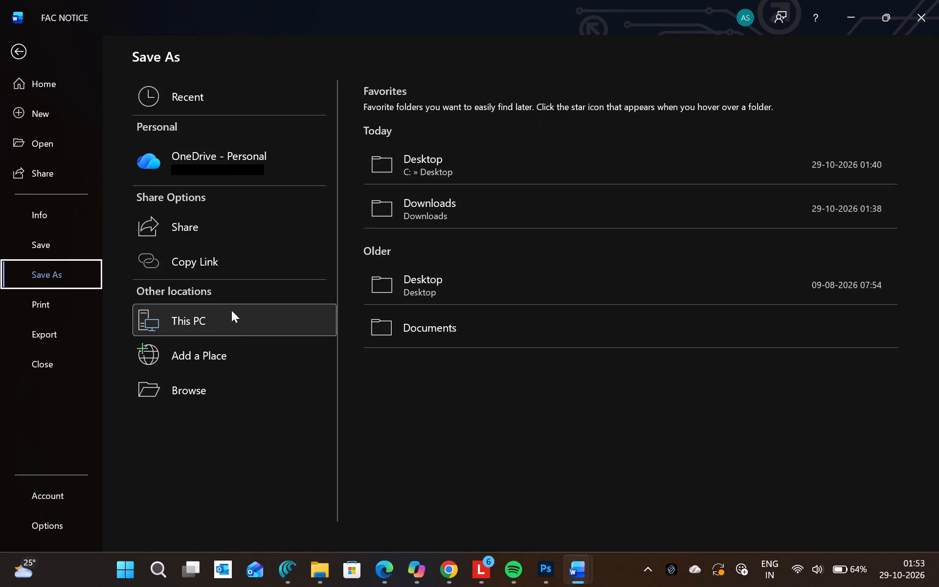
{"action": "left_click", "coordinate": [427, 271]}
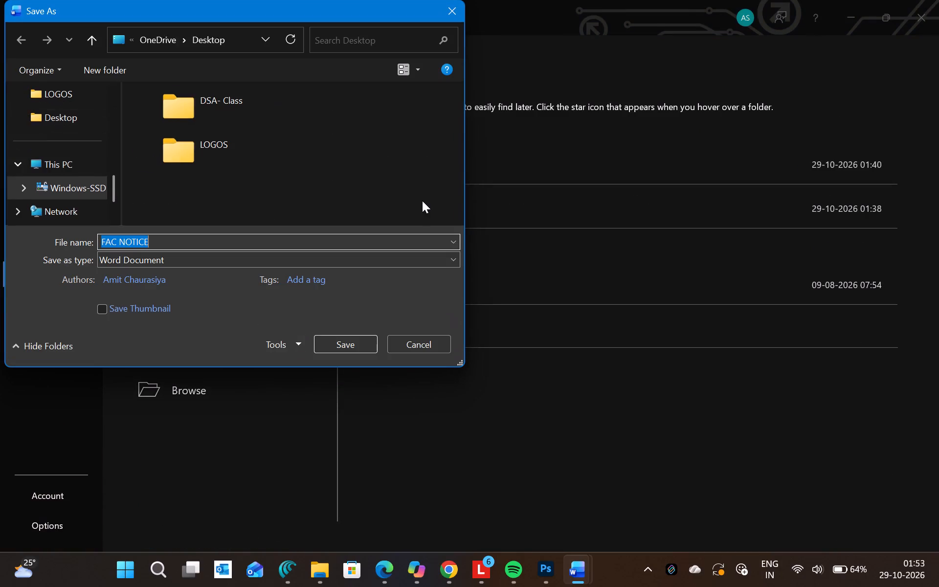
{"action": "key", "text": "shift+p"}
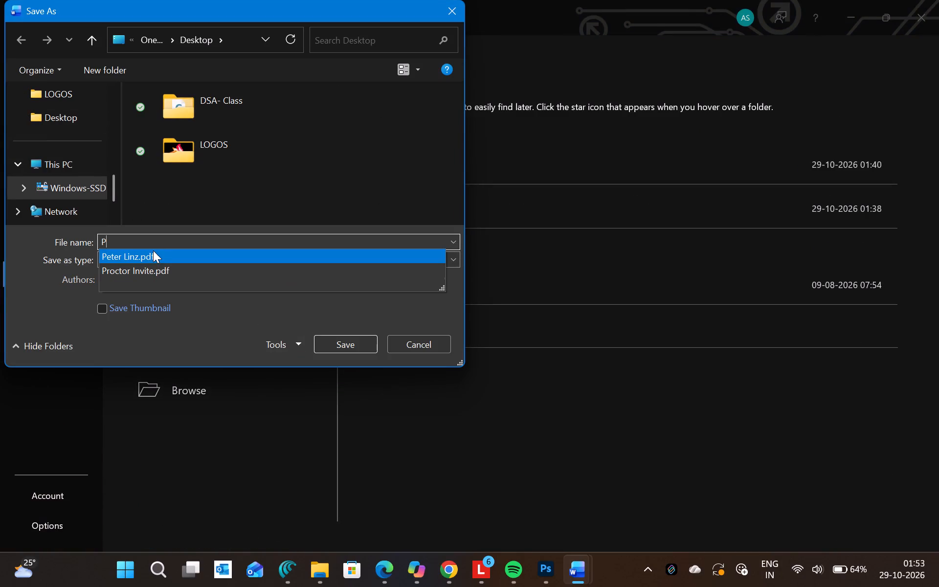
{"action": "left_click", "coordinate": [149, 274]}
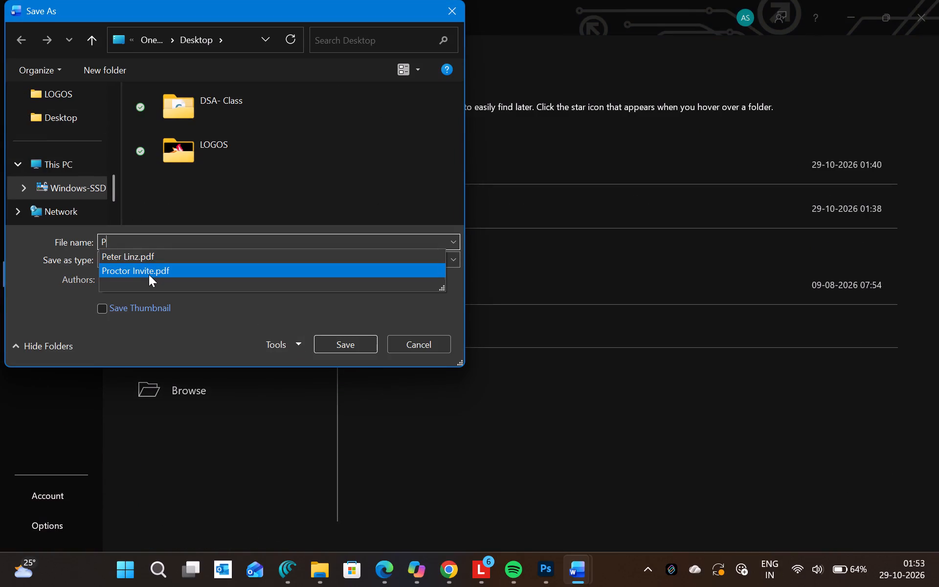
{"action": "left_click", "coordinate": [149, 274]}
{"action": "left_click", "coordinate": [169, 268]}
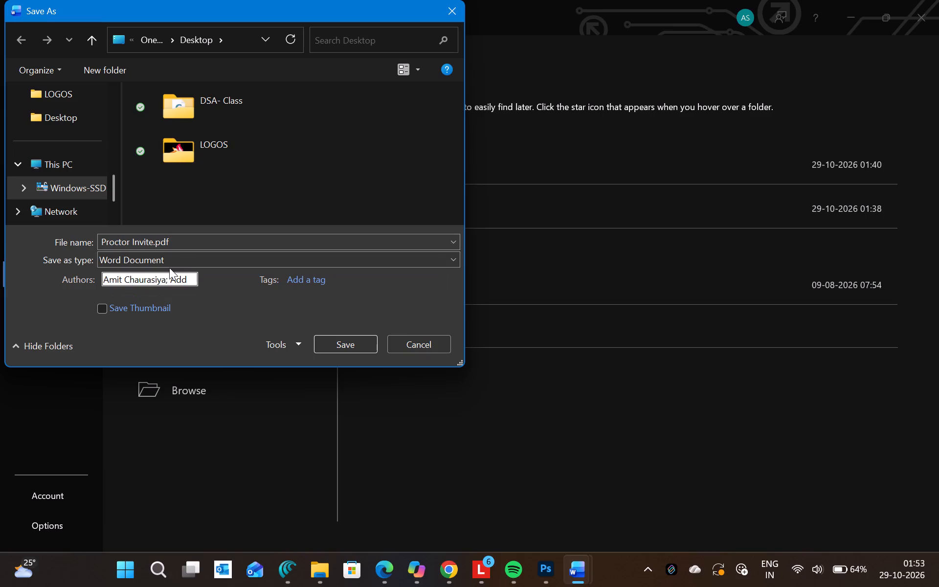
{"action": "left_click", "coordinate": [180, 261]}
{"action": "left_click", "coordinate": [102, 347]}
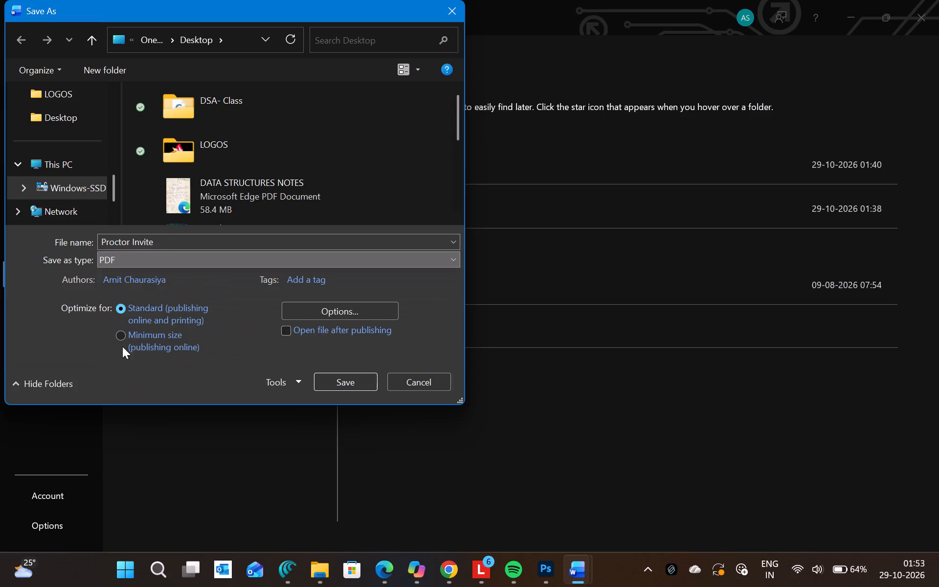
{"action": "left_click", "coordinate": [341, 380]}
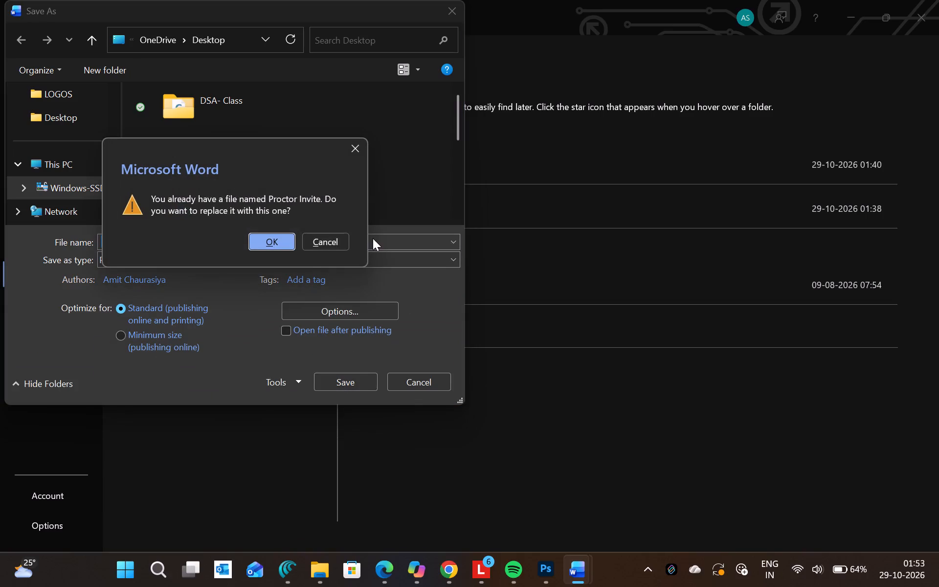
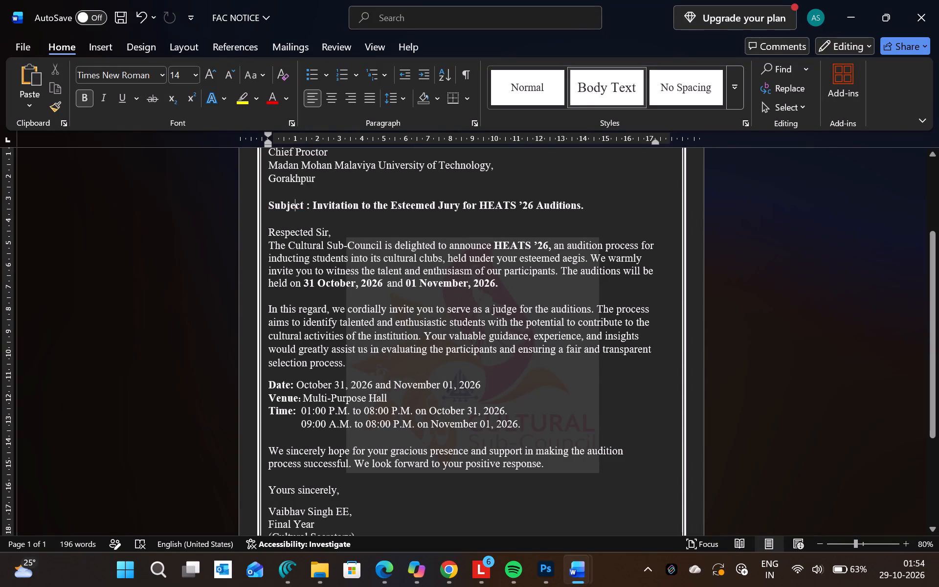
Save the letter in the OneDrive Desktop folder under the name Proctor Invite.pdf, keeping Word Document as the file type.
{"action": "left_click", "coordinate": [297, 389]}
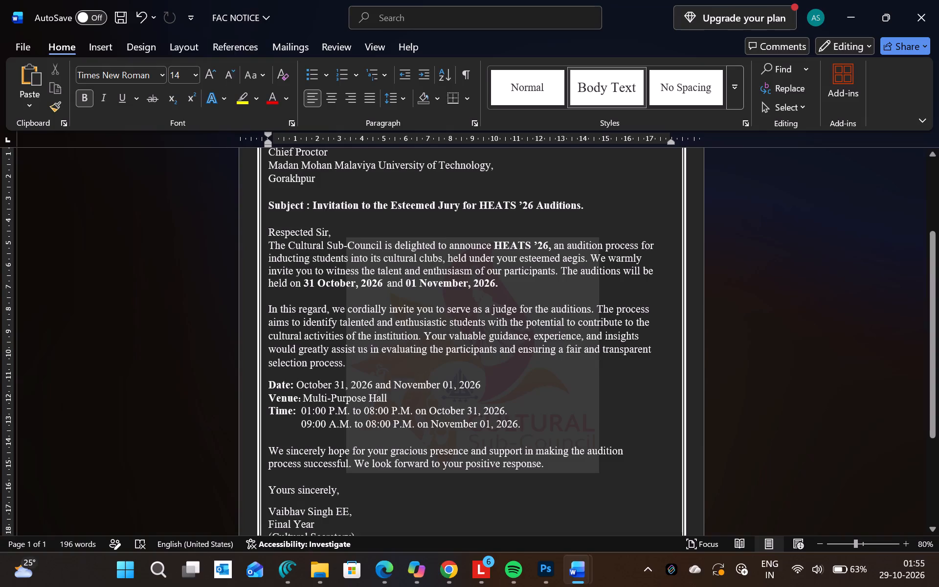
{"action": "left_click", "coordinate": [22, 49]}
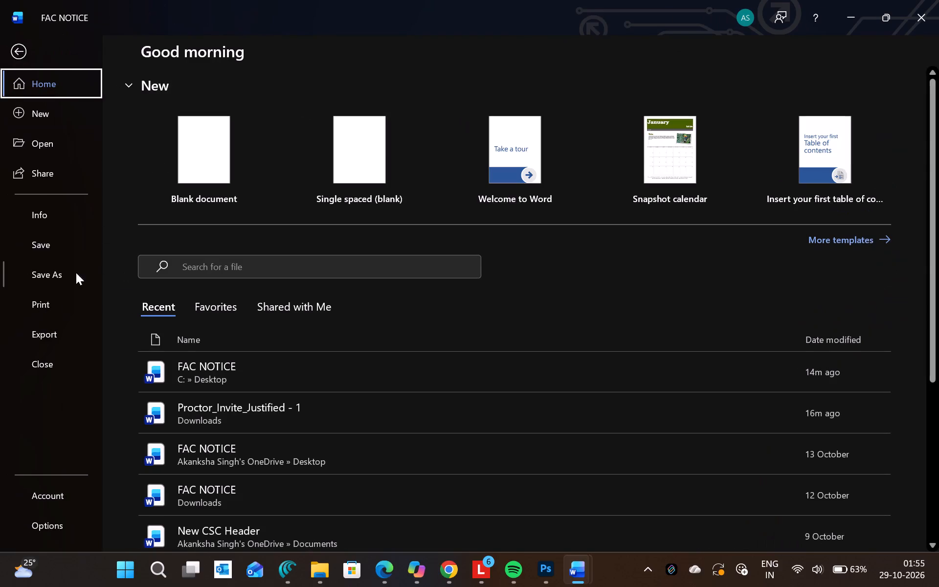
{"action": "left_click", "coordinate": [63, 273]}
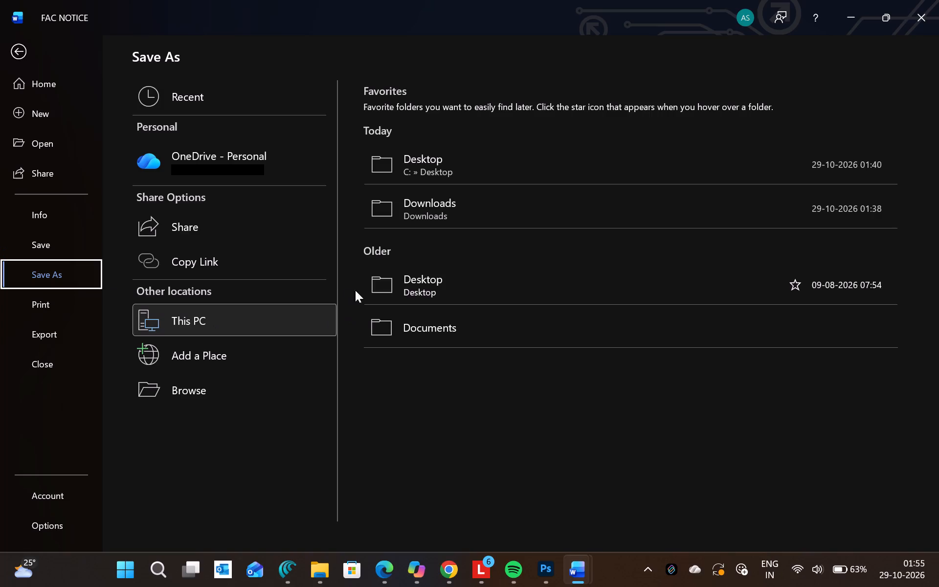
{"action": "left_click", "coordinate": [387, 286]}
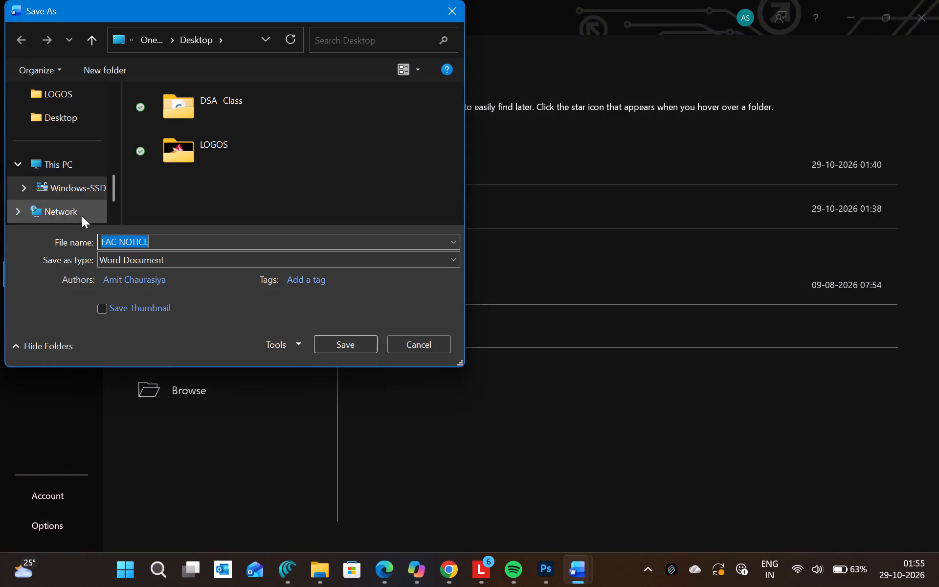
{"action": "key", "text": "shift+p"}
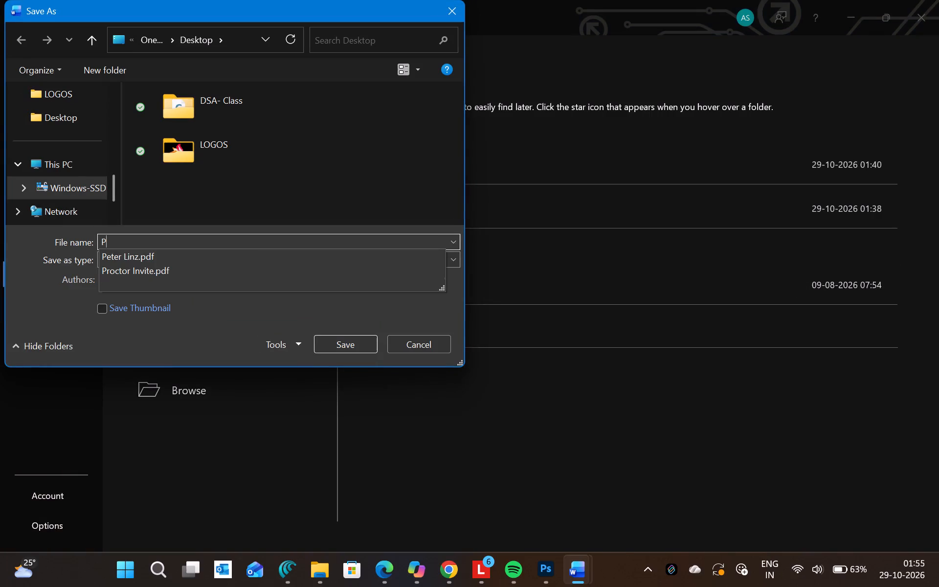
{"action": "left_click", "coordinate": [122, 266]}
{"action": "left_click", "coordinate": [158, 268]}
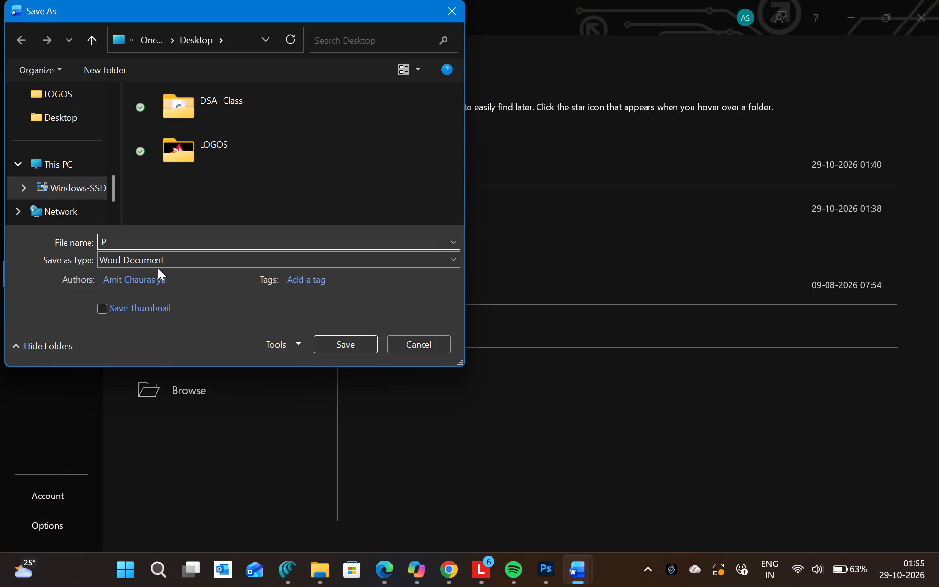
{"action": "left_click", "coordinate": [178, 261]}
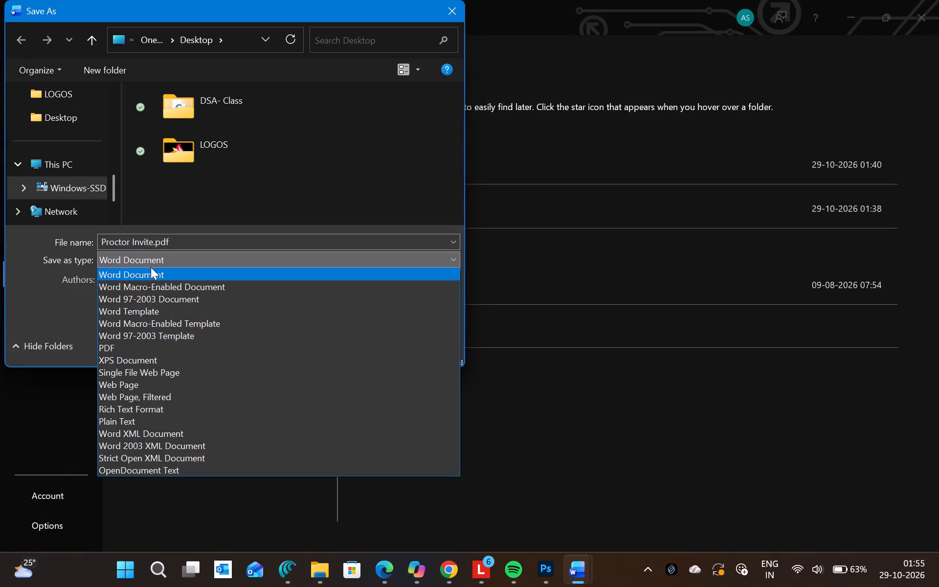
{"action": "left_click", "coordinate": [179, 256]}
{"action": "left_click", "coordinate": [328, 346]}
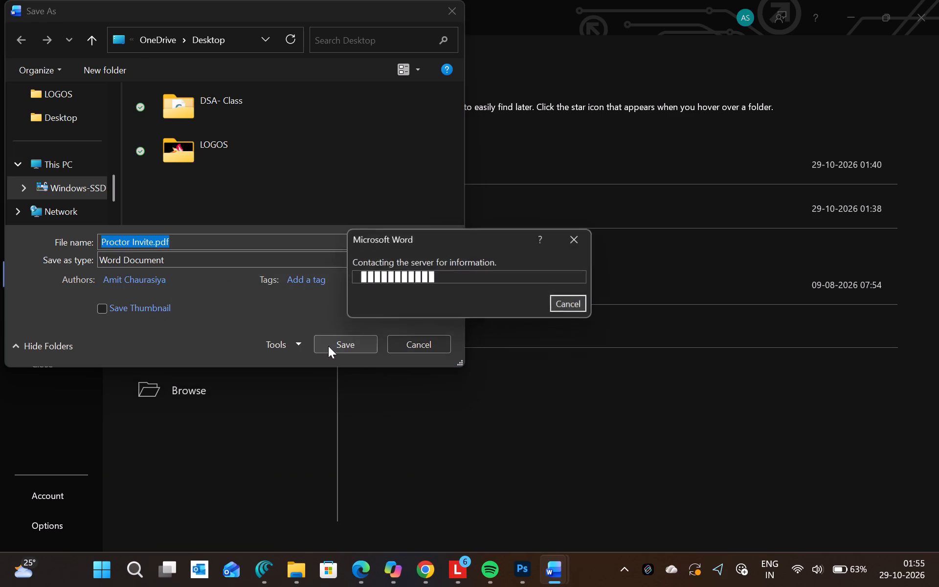
{"action": "left_click", "coordinate": [328, 346]}
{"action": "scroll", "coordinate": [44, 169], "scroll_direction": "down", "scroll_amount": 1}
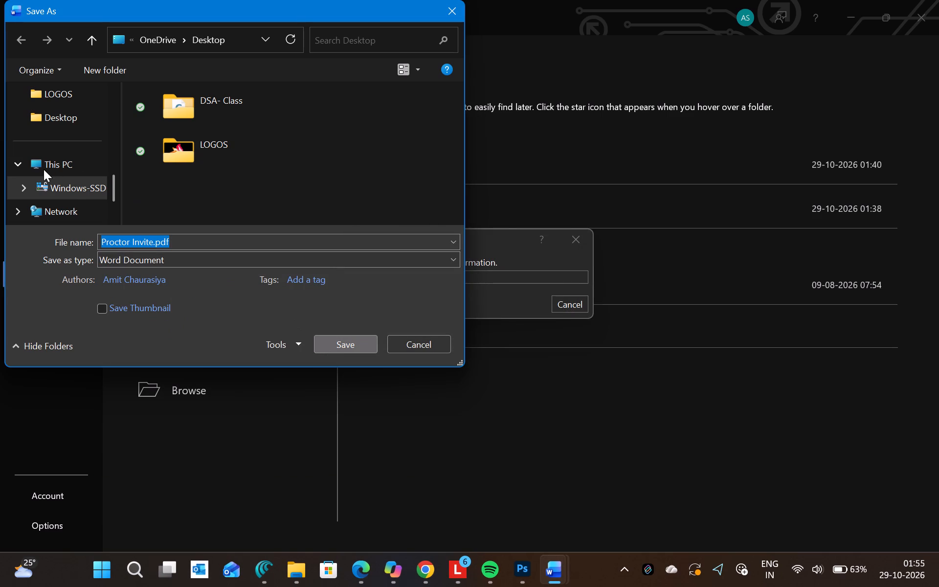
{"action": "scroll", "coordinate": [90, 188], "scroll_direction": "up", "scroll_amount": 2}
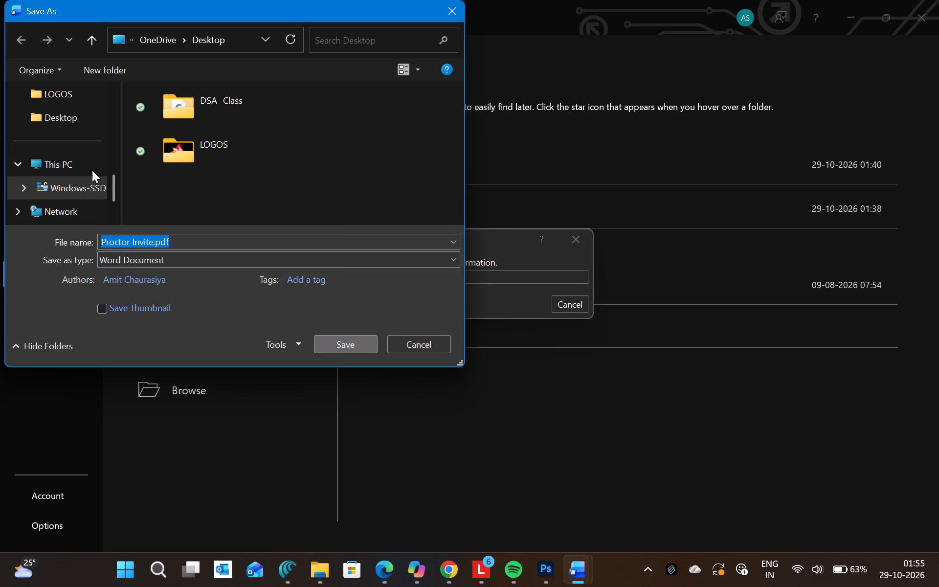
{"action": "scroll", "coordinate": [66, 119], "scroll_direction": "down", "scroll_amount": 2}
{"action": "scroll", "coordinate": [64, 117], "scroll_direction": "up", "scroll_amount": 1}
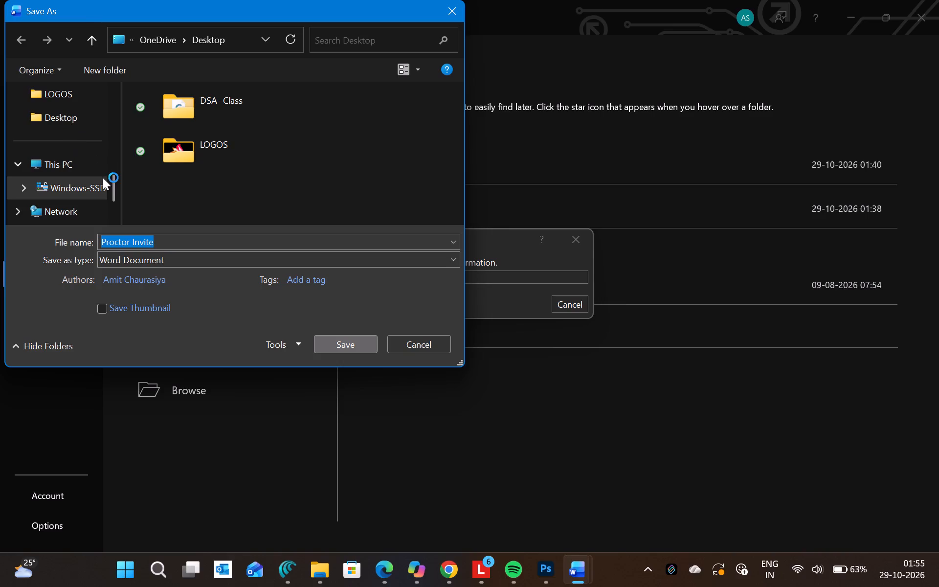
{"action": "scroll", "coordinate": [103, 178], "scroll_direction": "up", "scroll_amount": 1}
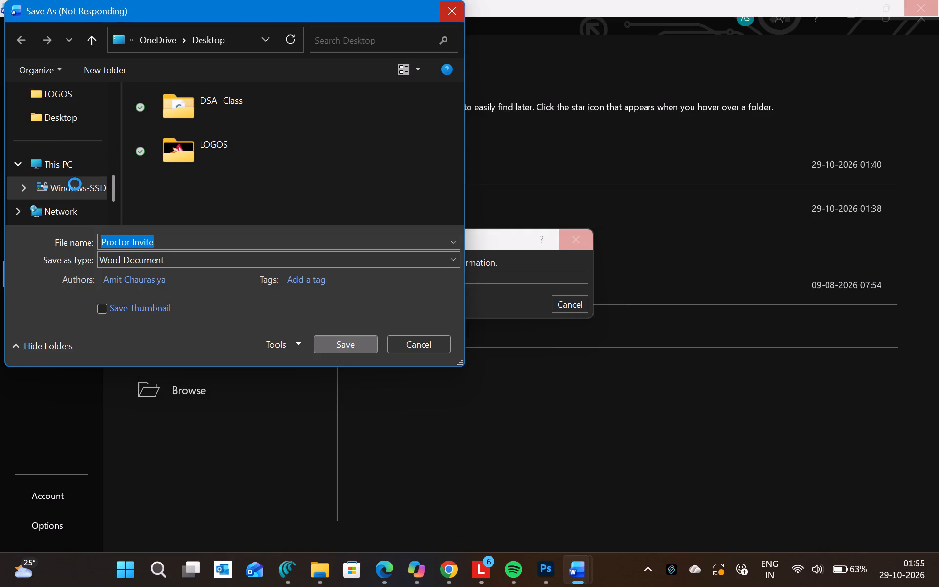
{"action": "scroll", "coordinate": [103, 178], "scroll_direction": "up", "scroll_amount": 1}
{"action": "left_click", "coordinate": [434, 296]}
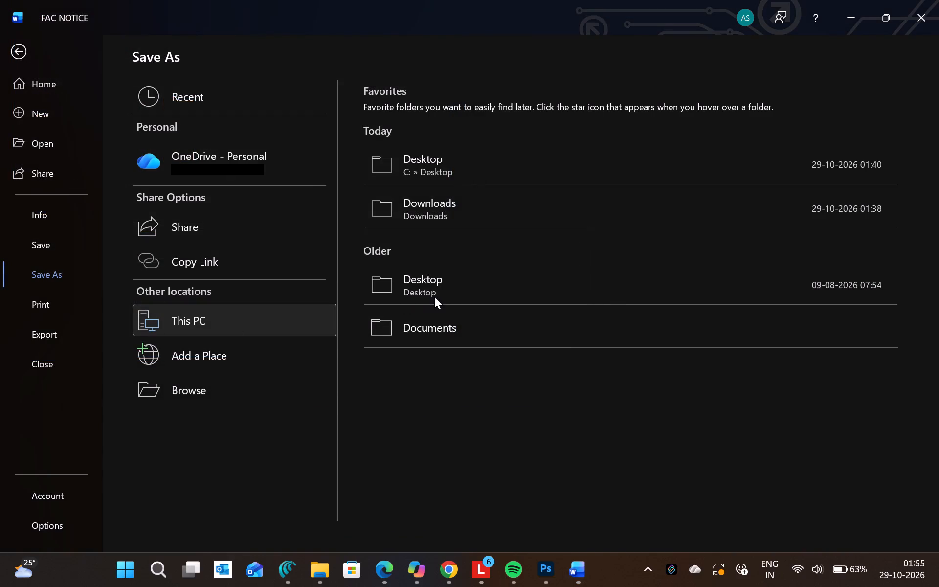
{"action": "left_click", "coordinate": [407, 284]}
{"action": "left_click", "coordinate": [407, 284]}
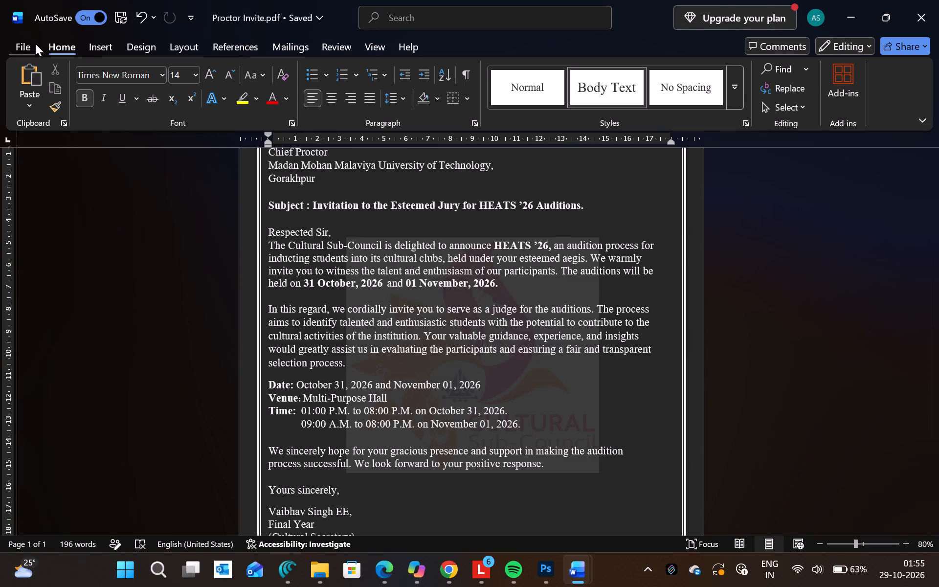
Start saving a copy of the letter, choosing the Desktop folder as its destination.
{"action": "left_click", "coordinate": [35, 44]}
{"action": "left_click", "coordinate": [57, 244]}
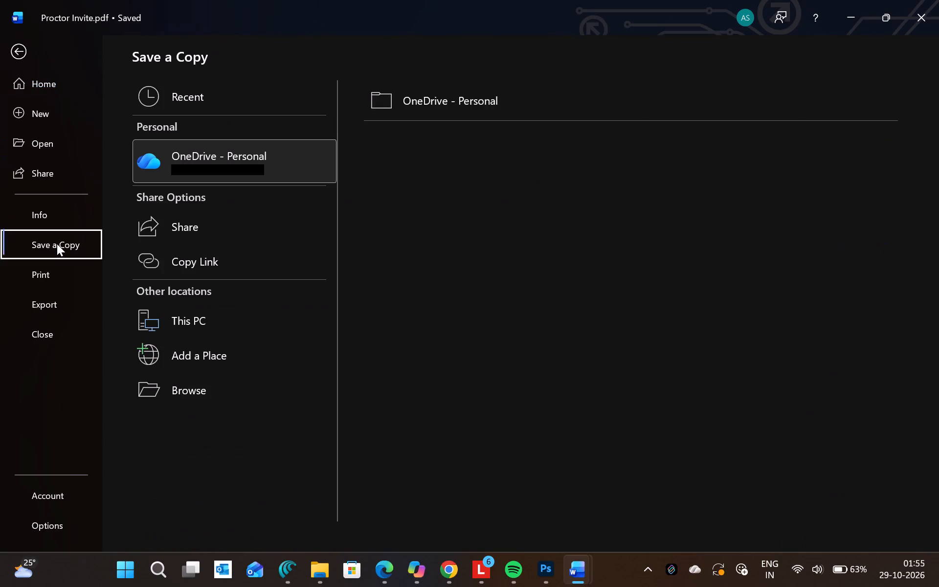
{"action": "left_click", "coordinate": [228, 320]}
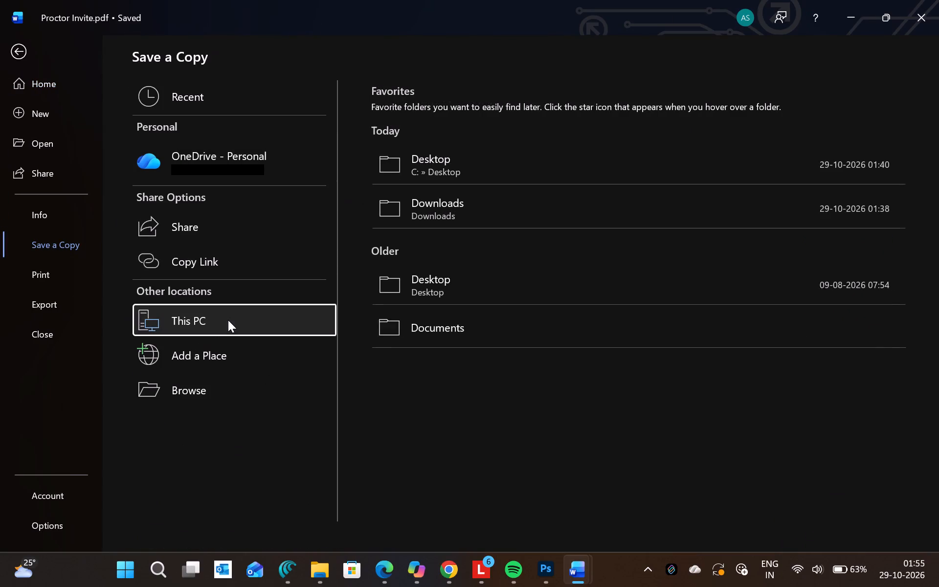
{"action": "double_click", "coordinate": [421, 277]}
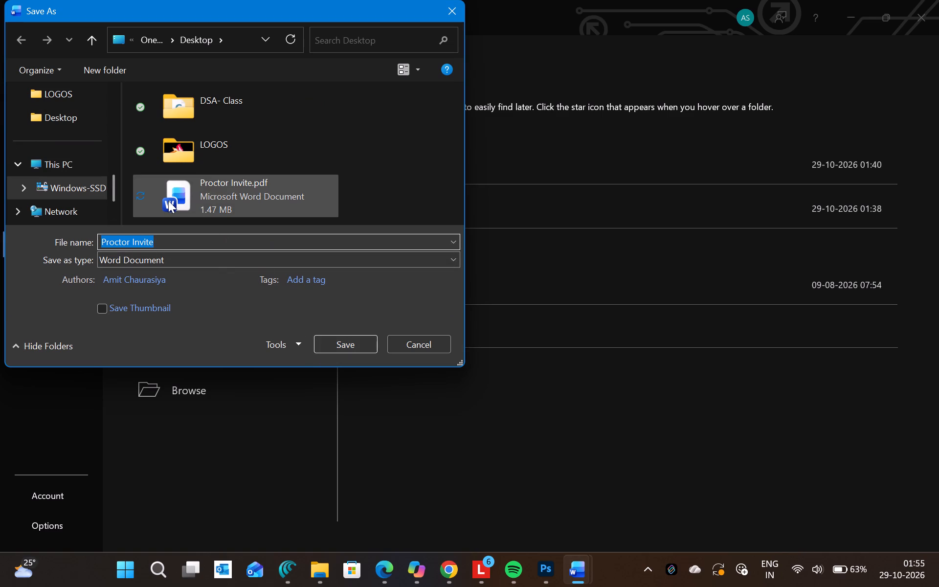
{"action": "scroll", "coordinate": [58, 162], "scroll_direction": "up", "scroll_amount": 1}
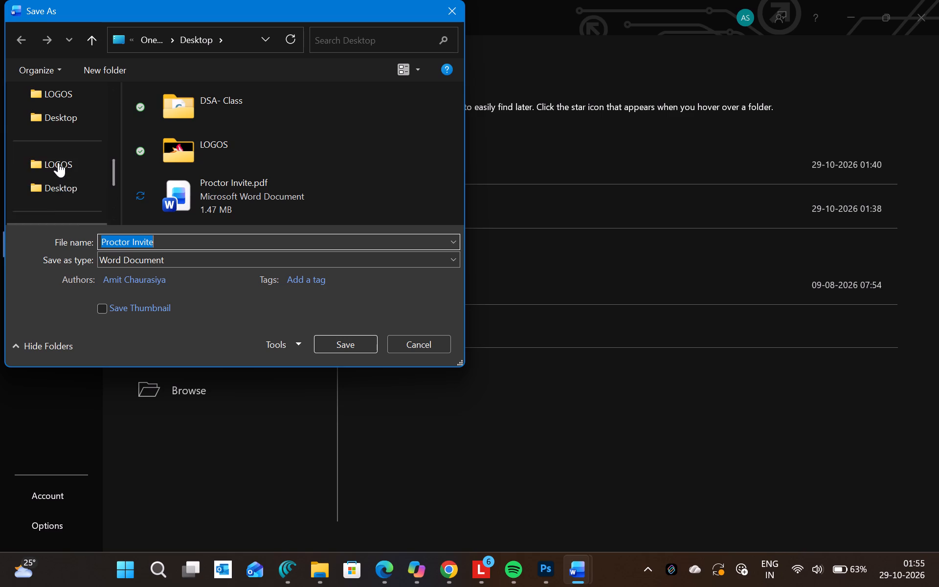
{"action": "scroll", "coordinate": [58, 162], "scroll_direction": "up", "scroll_amount": 1}
{"action": "left_click", "coordinate": [59, 205]}
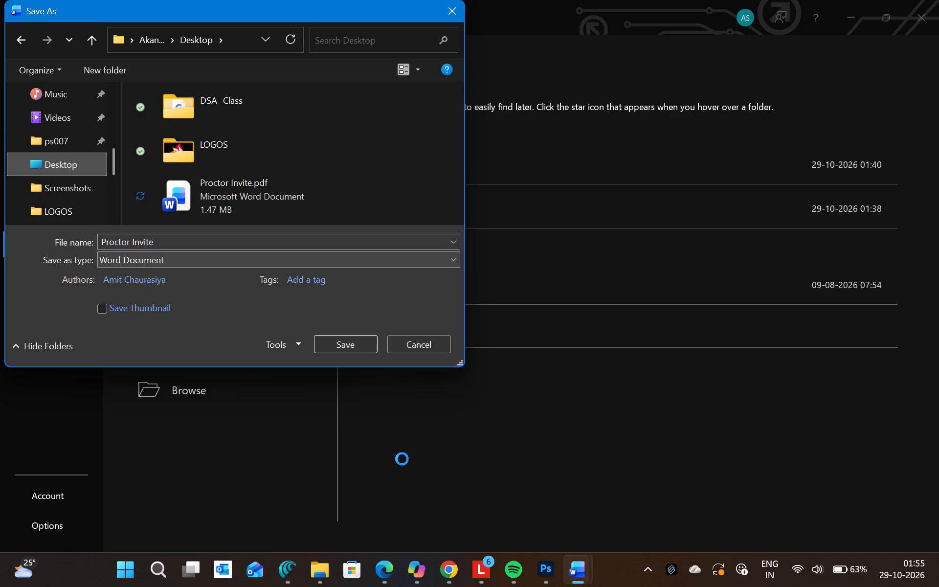
{"action": "left_click", "coordinate": [551, 579]}
{"action": "left_click", "coordinate": [571, 574]}
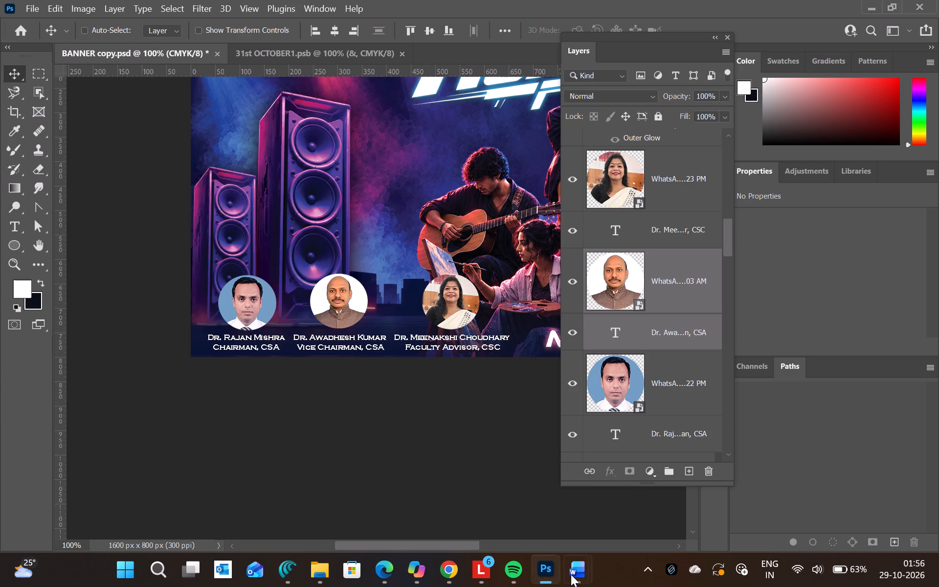
{"action": "left_click", "coordinate": [545, 479]}
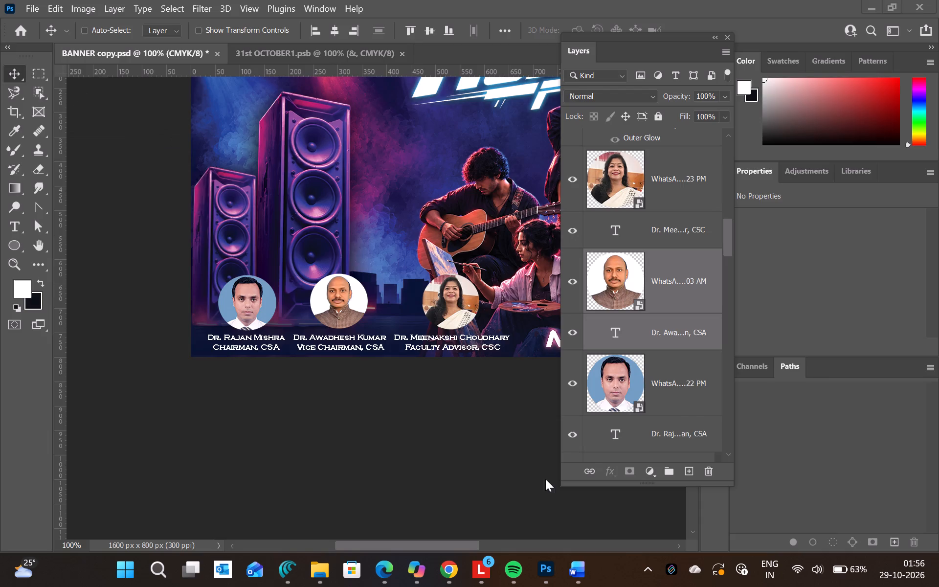
{"action": "left_click", "coordinate": [527, 497]}
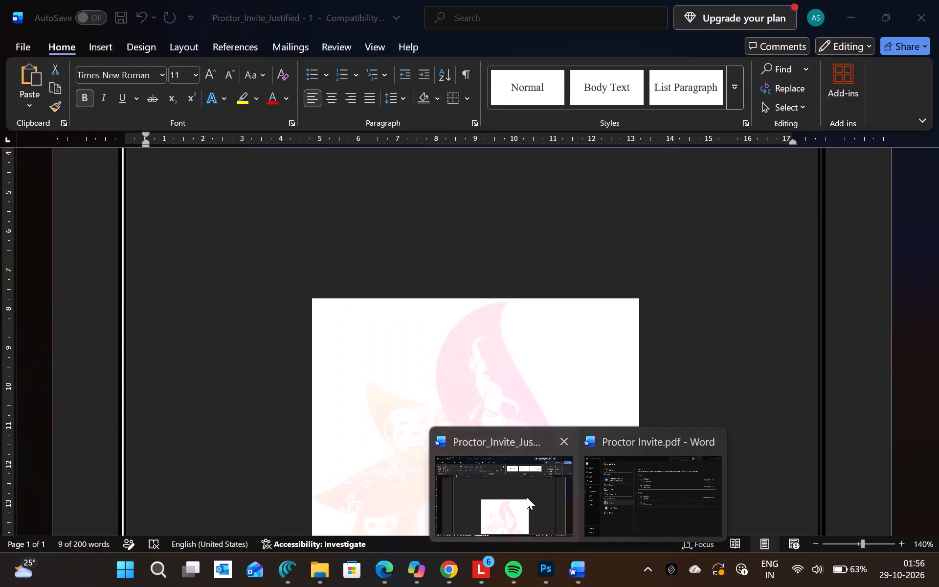
{"action": "left_click", "coordinate": [609, 496]}
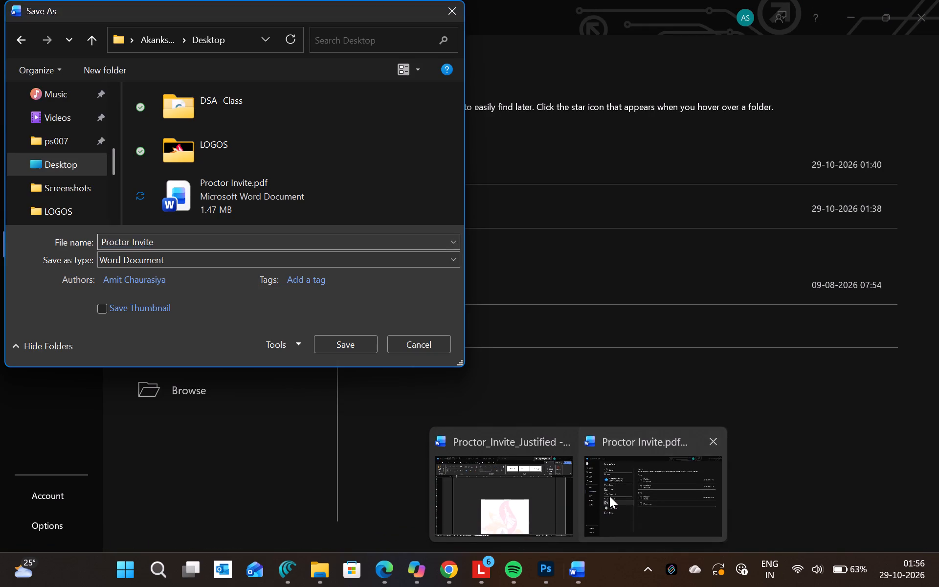
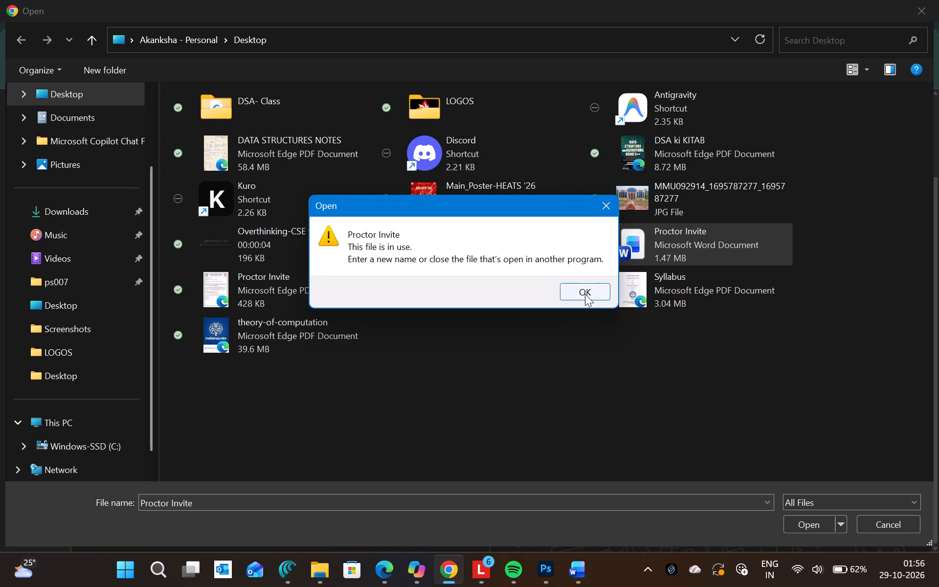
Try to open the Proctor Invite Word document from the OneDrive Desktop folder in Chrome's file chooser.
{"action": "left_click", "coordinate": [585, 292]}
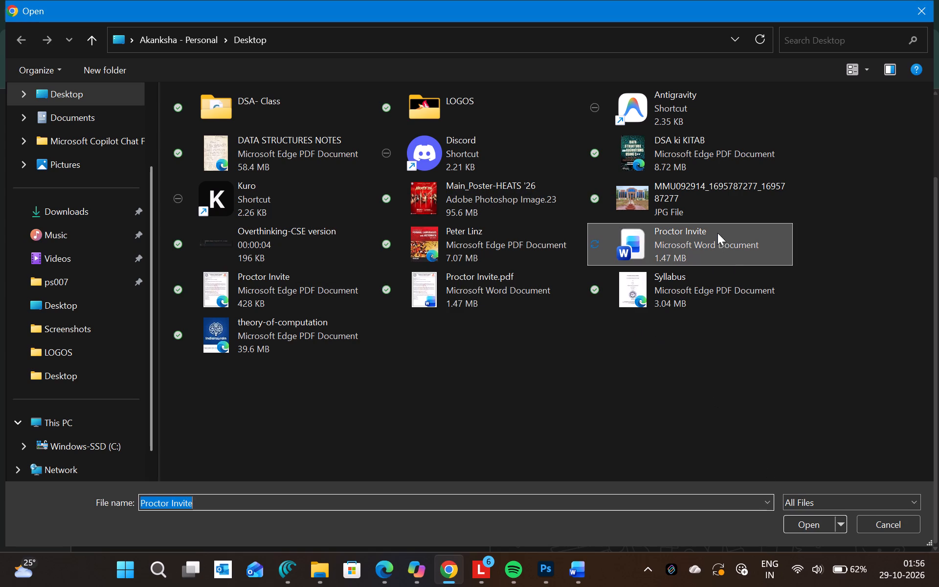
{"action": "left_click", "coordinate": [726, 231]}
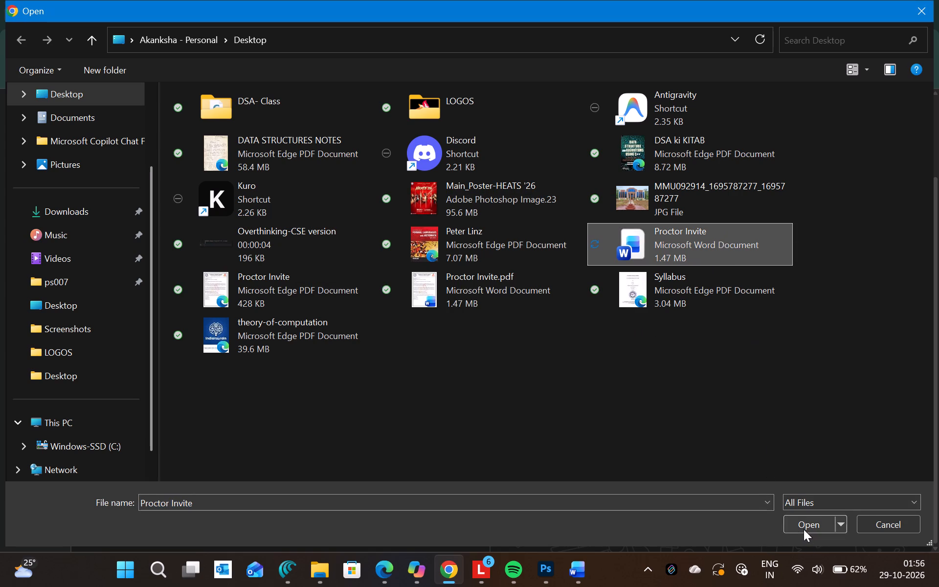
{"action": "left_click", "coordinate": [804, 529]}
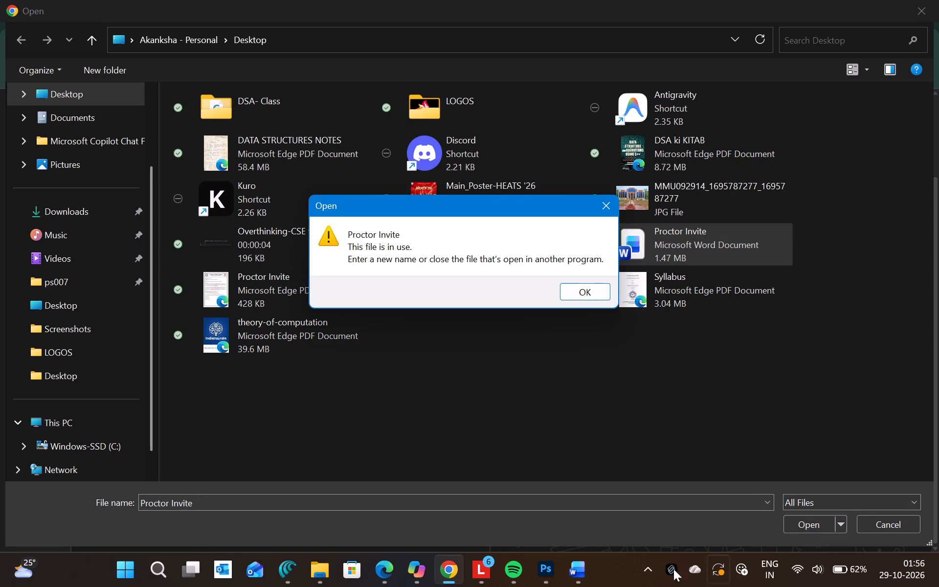
Switch to Word and save a copy of the letter in the OneDrive Desktop folder as Proctor Invite, type Word Document, replacing the existing file.
{"action": "left_click", "coordinate": [623, 479]}
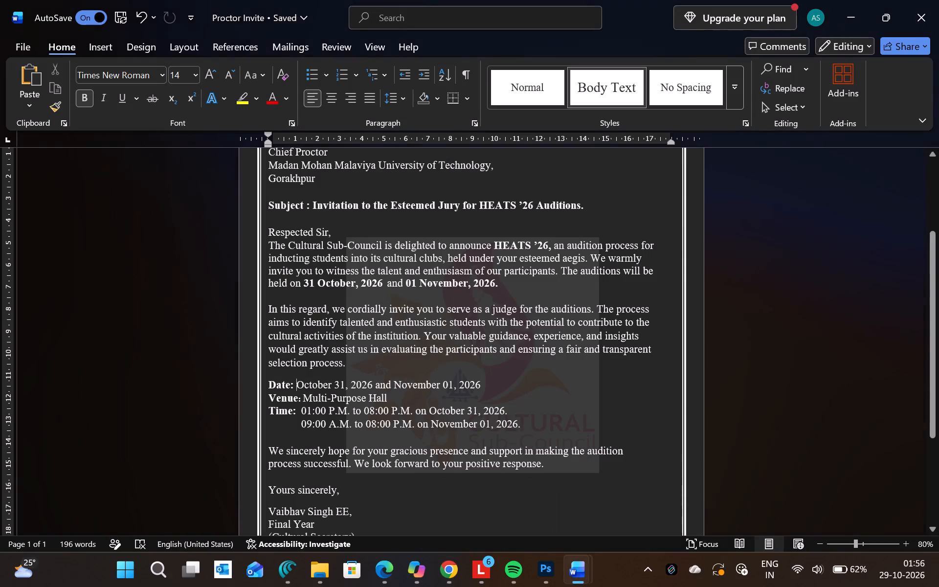
{"action": "left_click", "coordinate": [31, 48]}
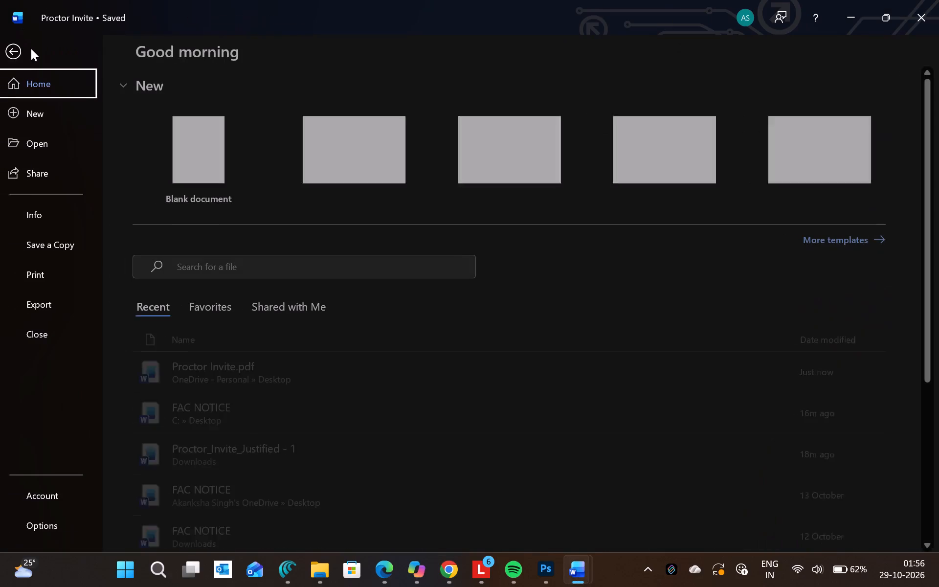
{"action": "left_click", "coordinate": [42, 254]}
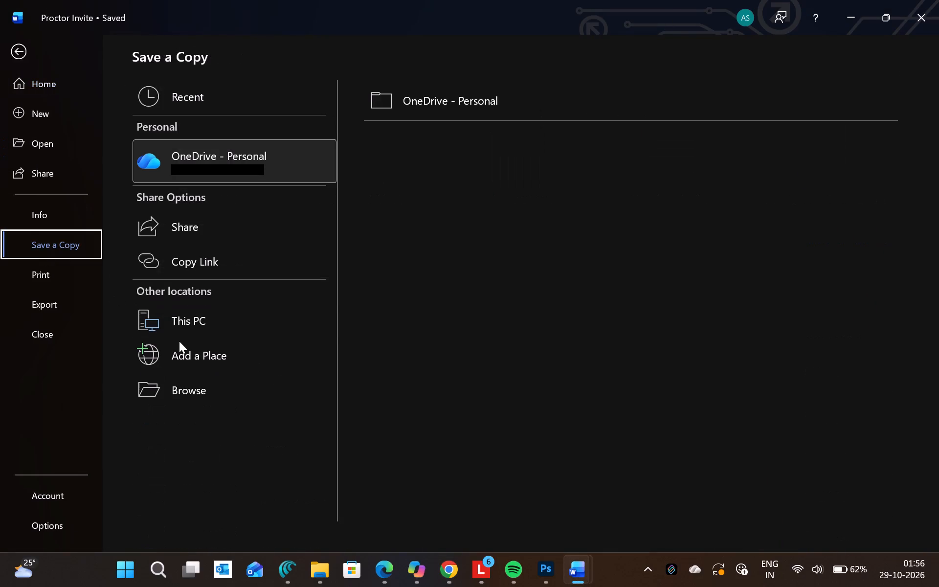
{"action": "left_click", "coordinate": [198, 336]}
{"action": "left_click", "coordinate": [427, 278]}
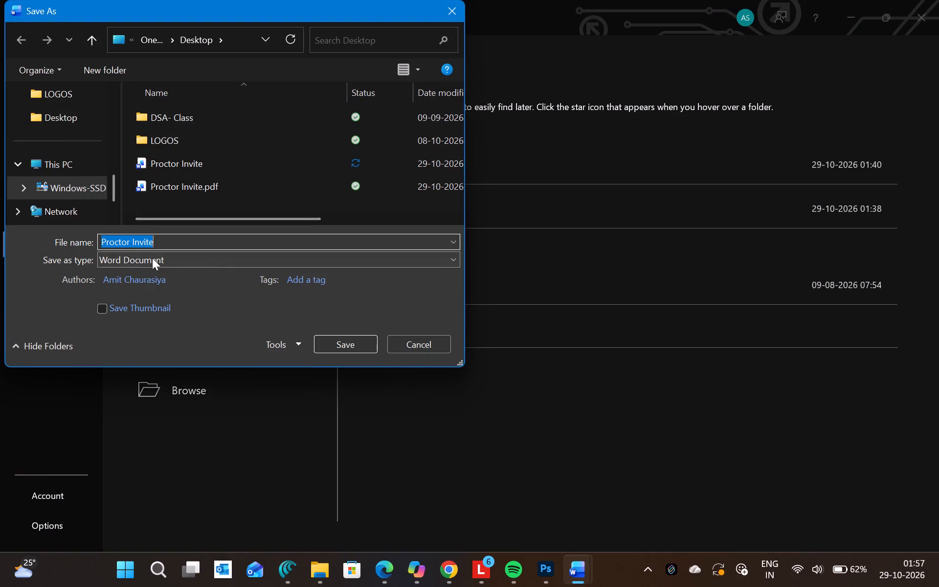
{"action": "scroll", "coordinate": [62, 181], "scroll_direction": "up", "scroll_amount": 1}
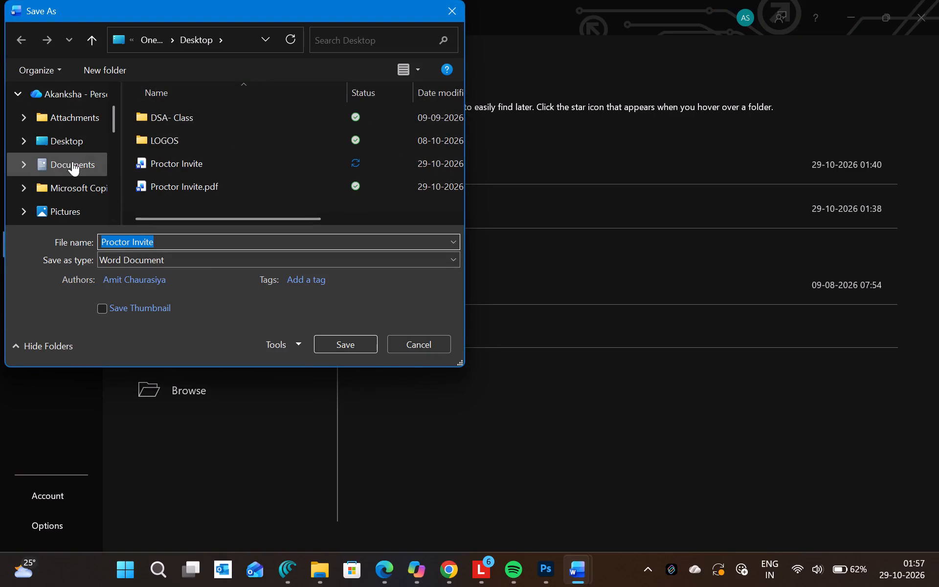
{"action": "left_click", "coordinate": [67, 138]}
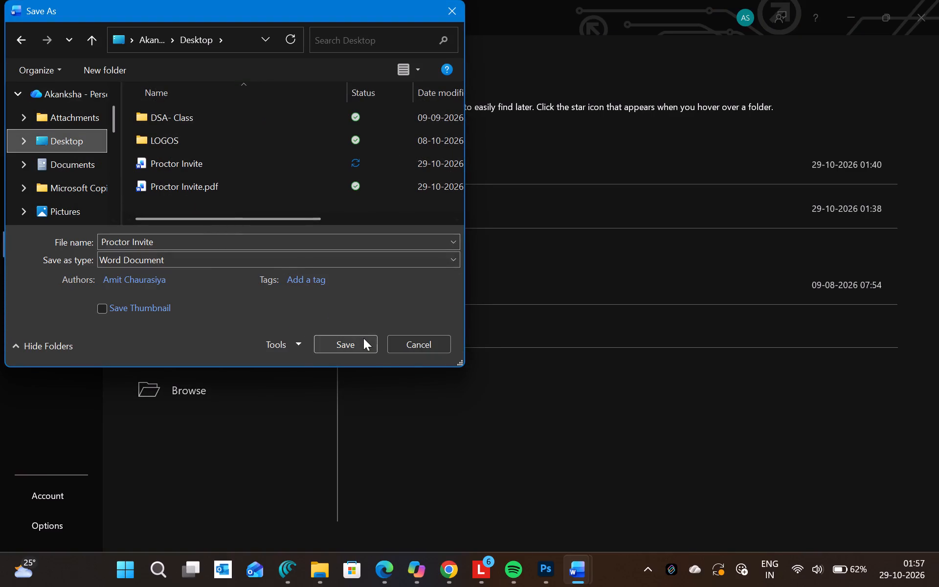
{"action": "left_click", "coordinate": [363, 338]}
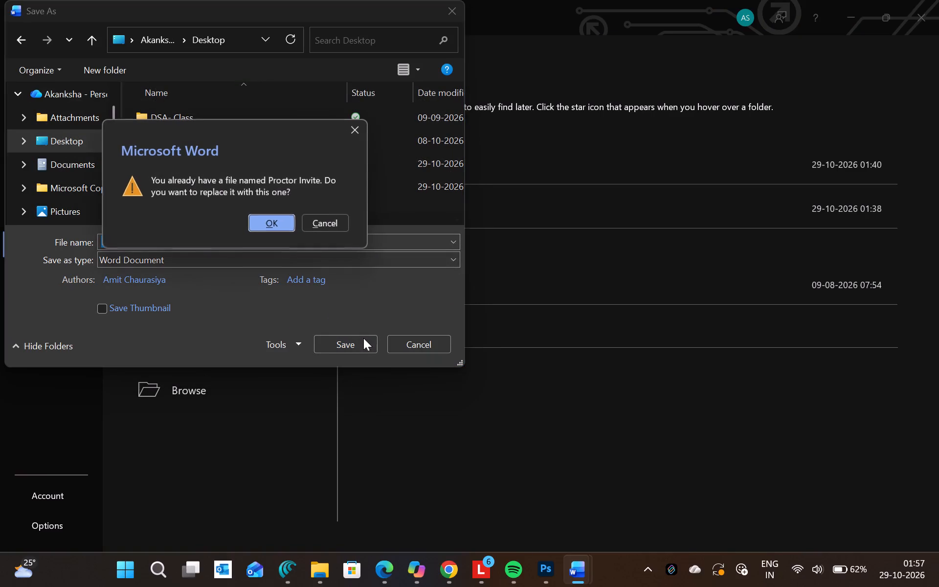
{"action": "left_click", "coordinate": [278, 220]}
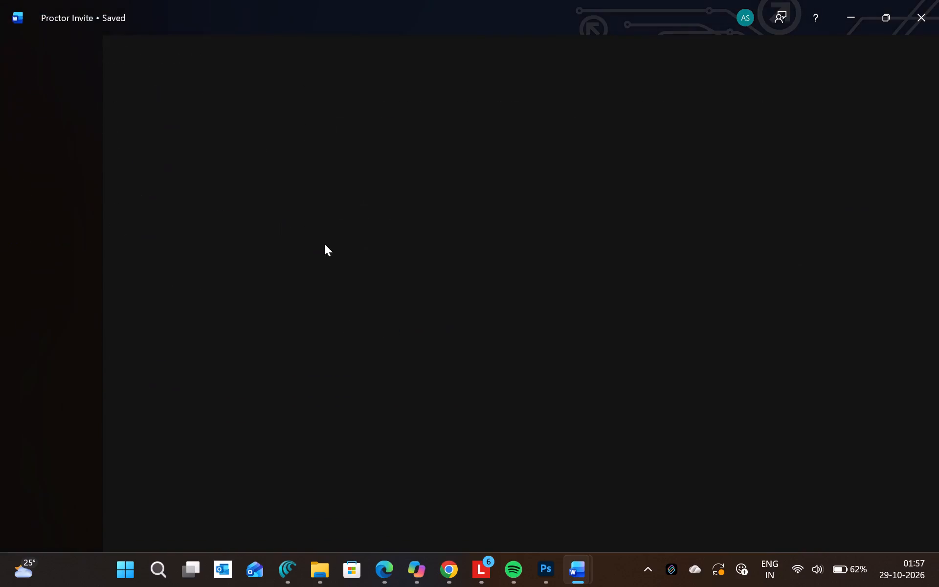
Close the open Word windows for Proctor Invite and Proctor_Invite_Justified.
{"action": "left_click", "coordinate": [579, 569]}
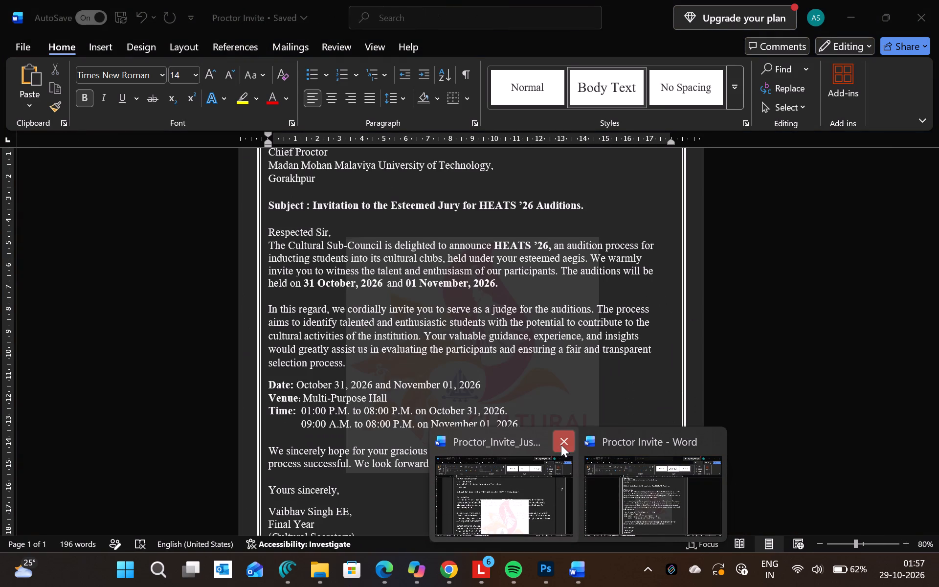
{"action": "left_click", "coordinate": [561, 445]}
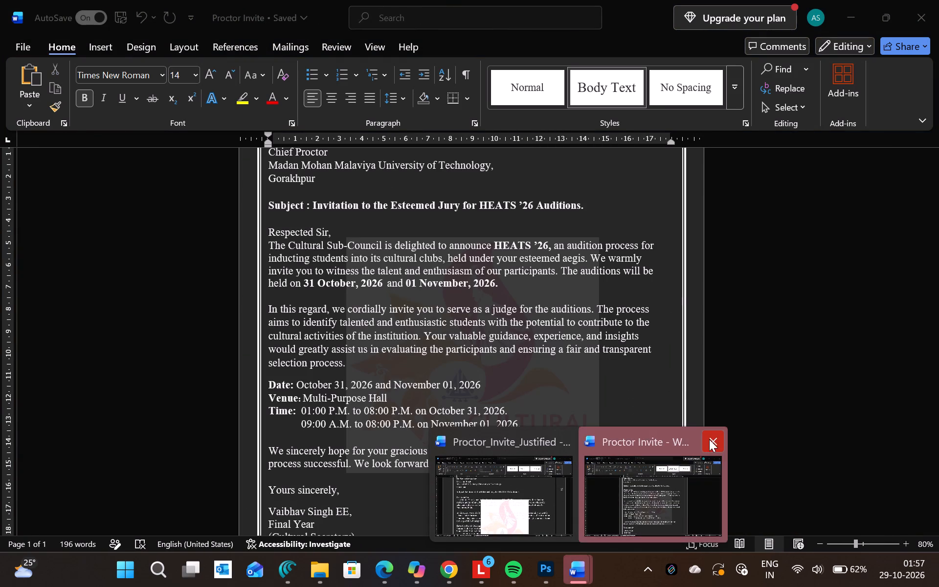
{"action": "left_click", "coordinate": [709, 439]}
{"action": "left_click", "coordinate": [636, 444]}
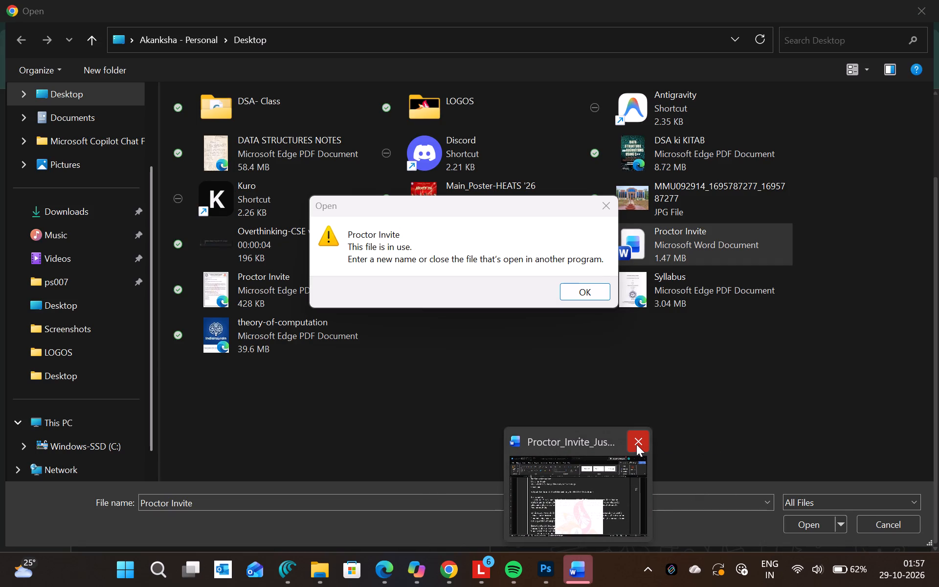
{"action": "left_click", "coordinate": [636, 444]}
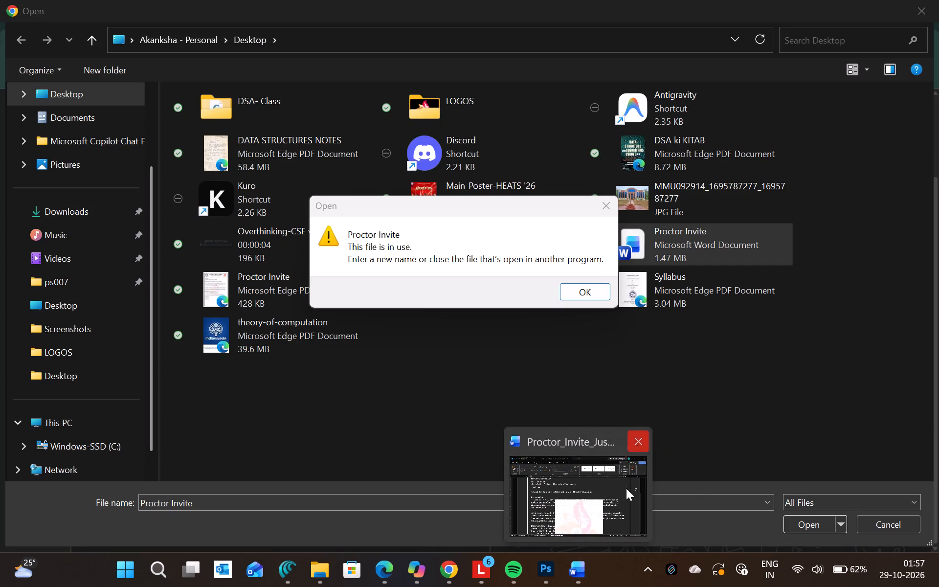